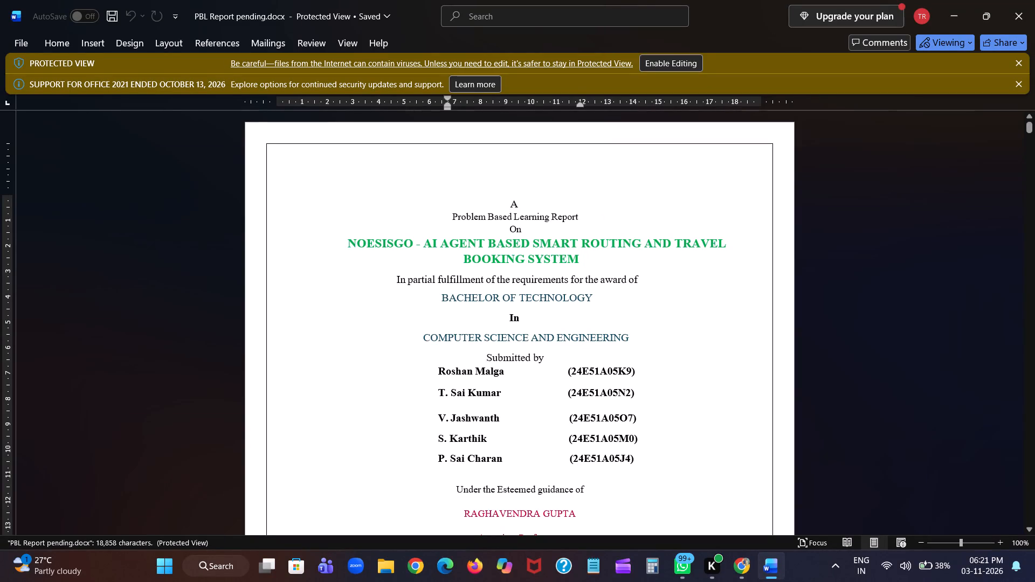
Close the "PBL Report pending.docx" document that is open in Protected View.
left_click(1034, 0)
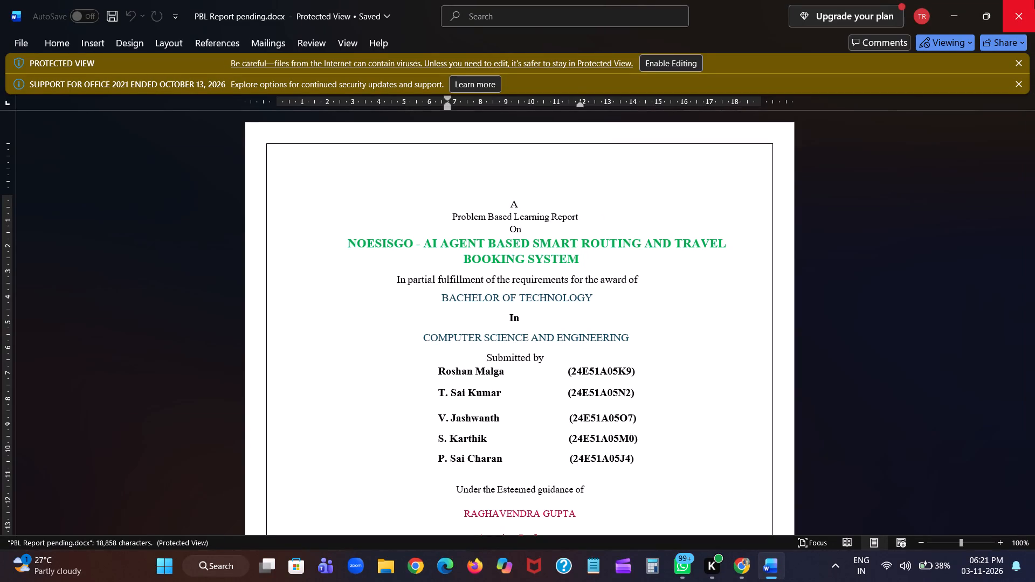
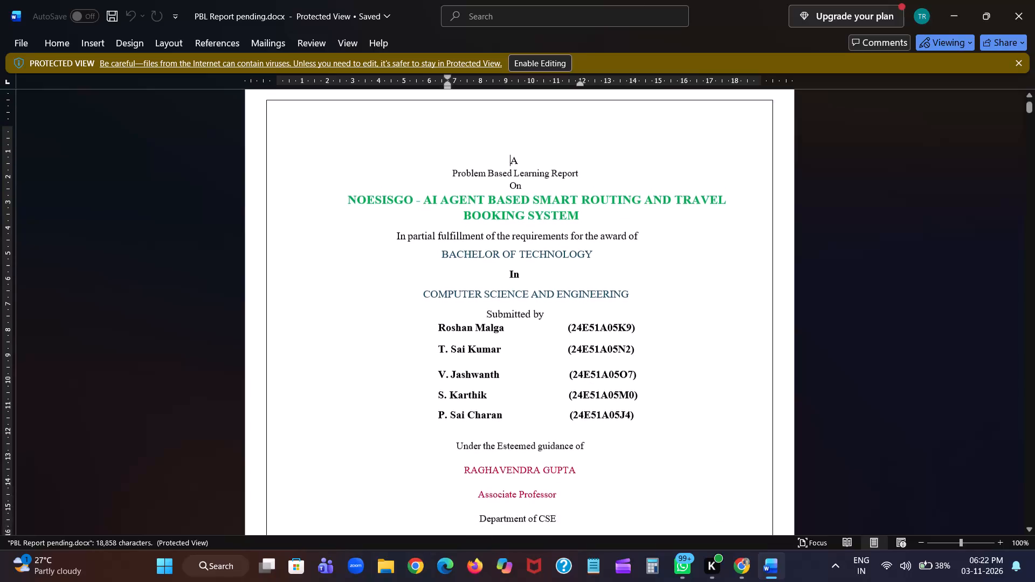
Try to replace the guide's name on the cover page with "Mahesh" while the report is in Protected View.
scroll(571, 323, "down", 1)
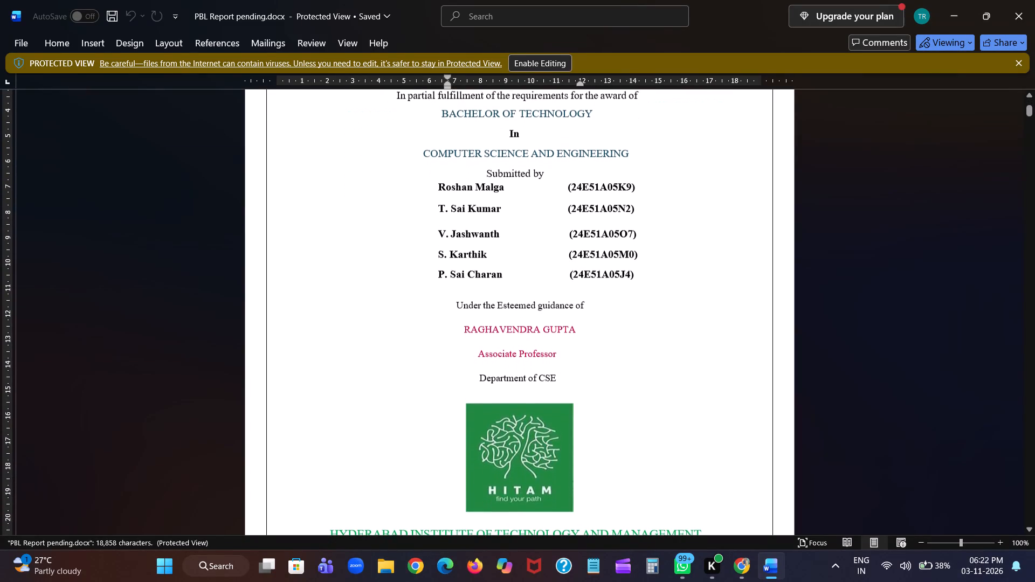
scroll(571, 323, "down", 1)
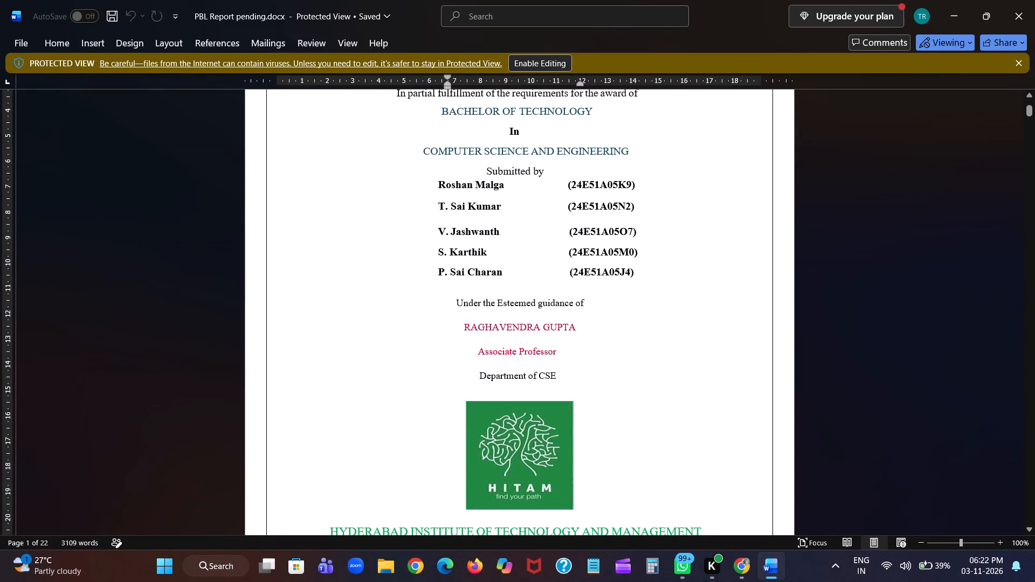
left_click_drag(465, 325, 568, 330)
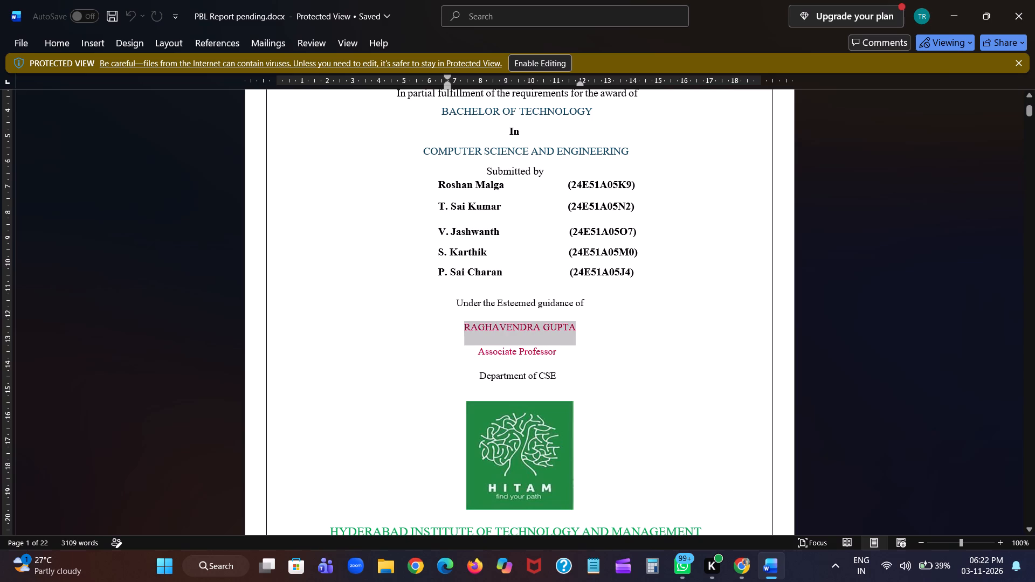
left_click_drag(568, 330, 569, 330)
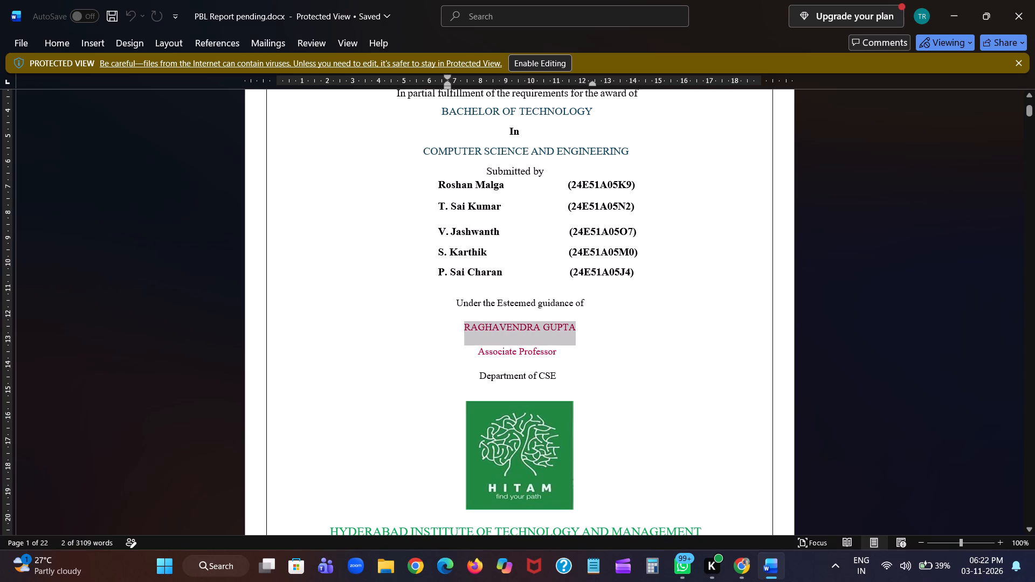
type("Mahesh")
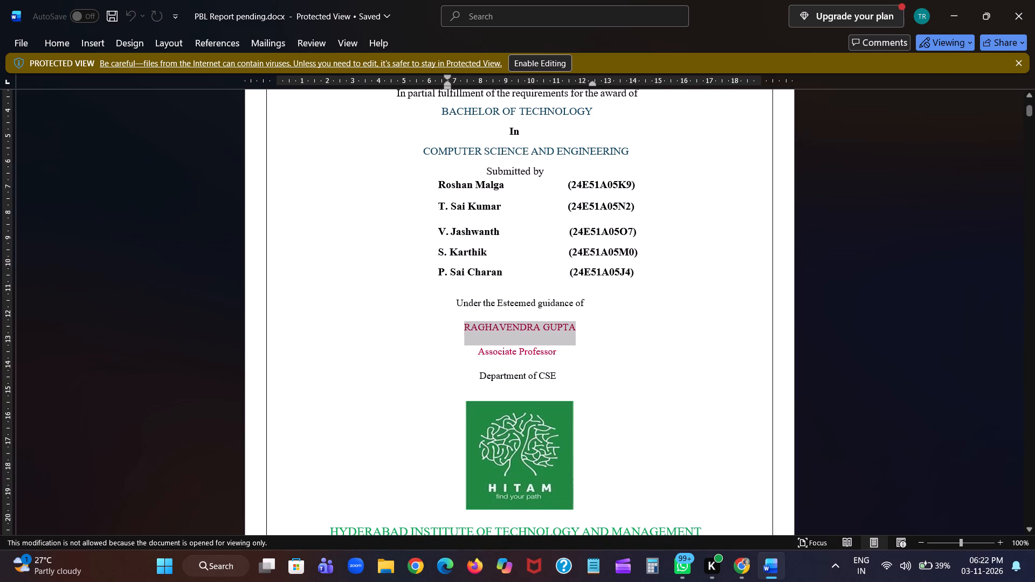
Enable editing for the protected report document.
left_click(551, 66)
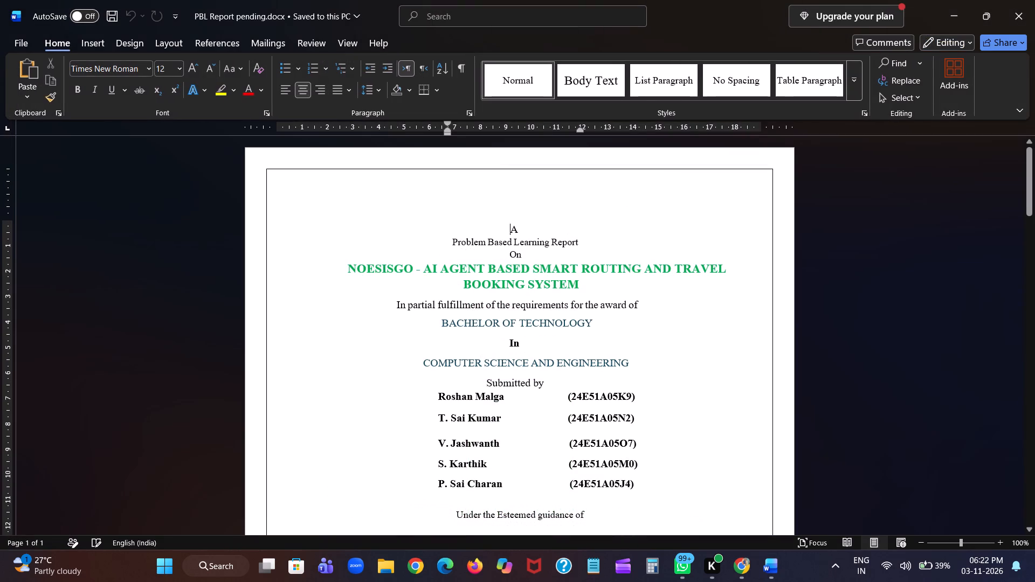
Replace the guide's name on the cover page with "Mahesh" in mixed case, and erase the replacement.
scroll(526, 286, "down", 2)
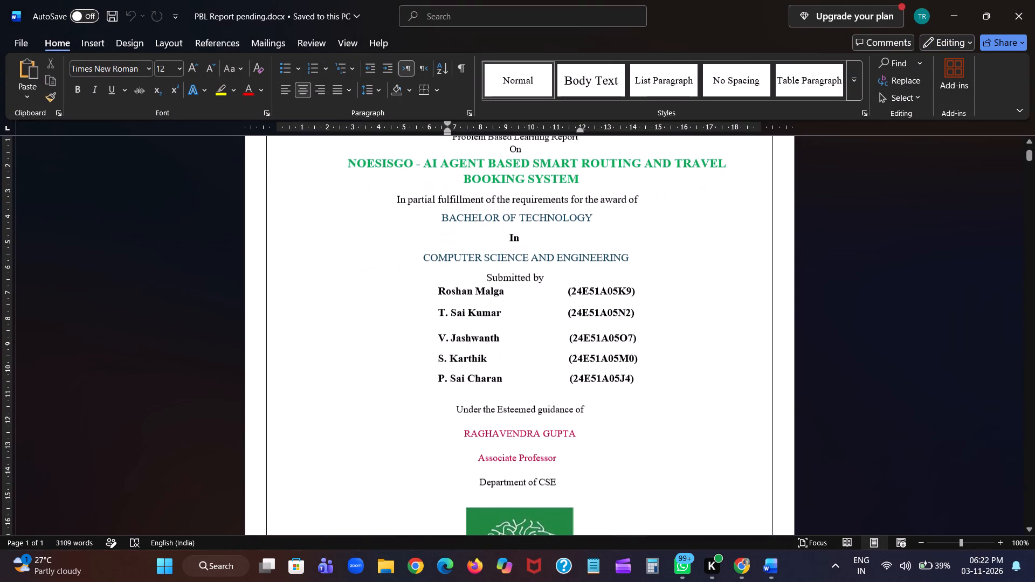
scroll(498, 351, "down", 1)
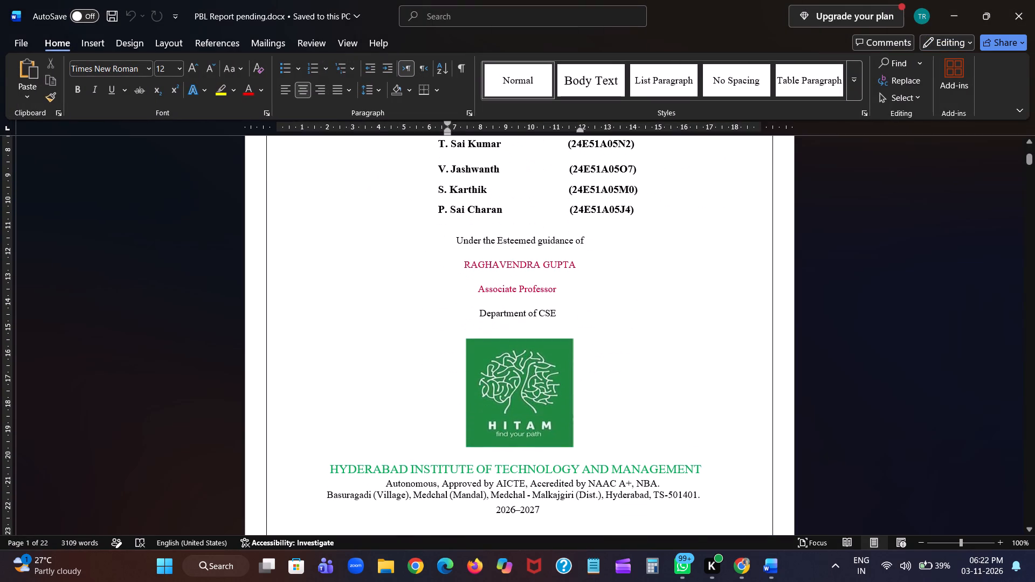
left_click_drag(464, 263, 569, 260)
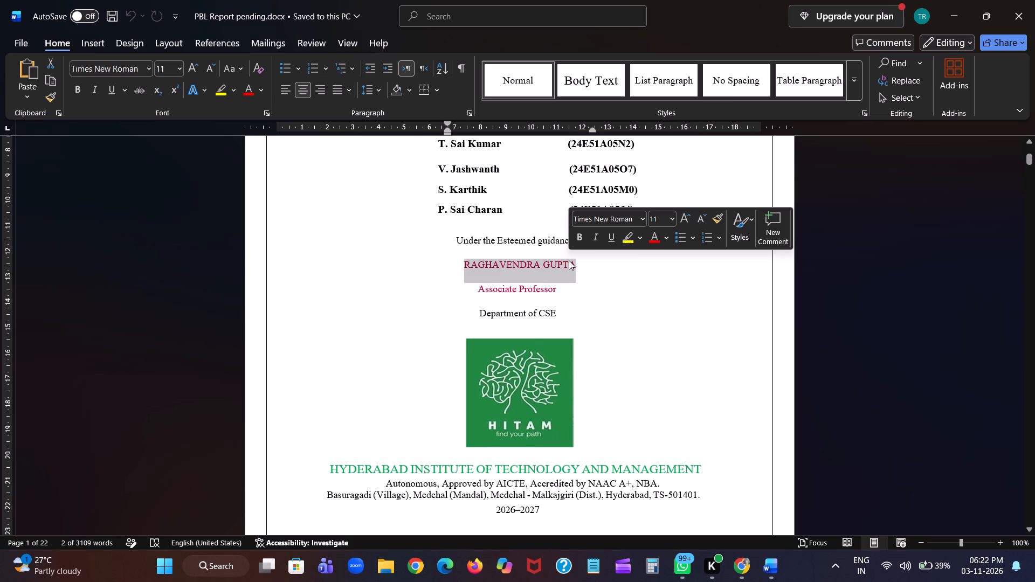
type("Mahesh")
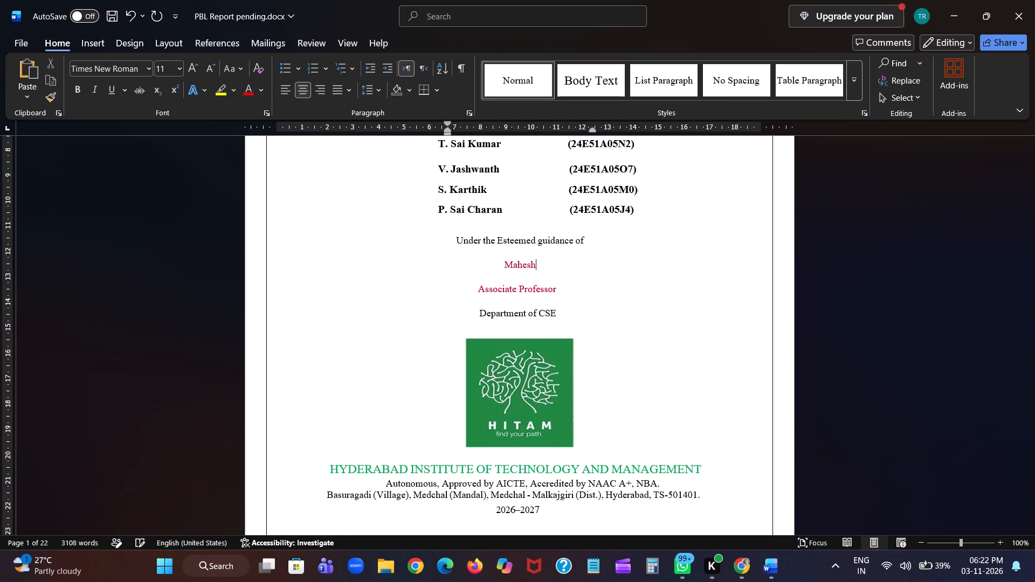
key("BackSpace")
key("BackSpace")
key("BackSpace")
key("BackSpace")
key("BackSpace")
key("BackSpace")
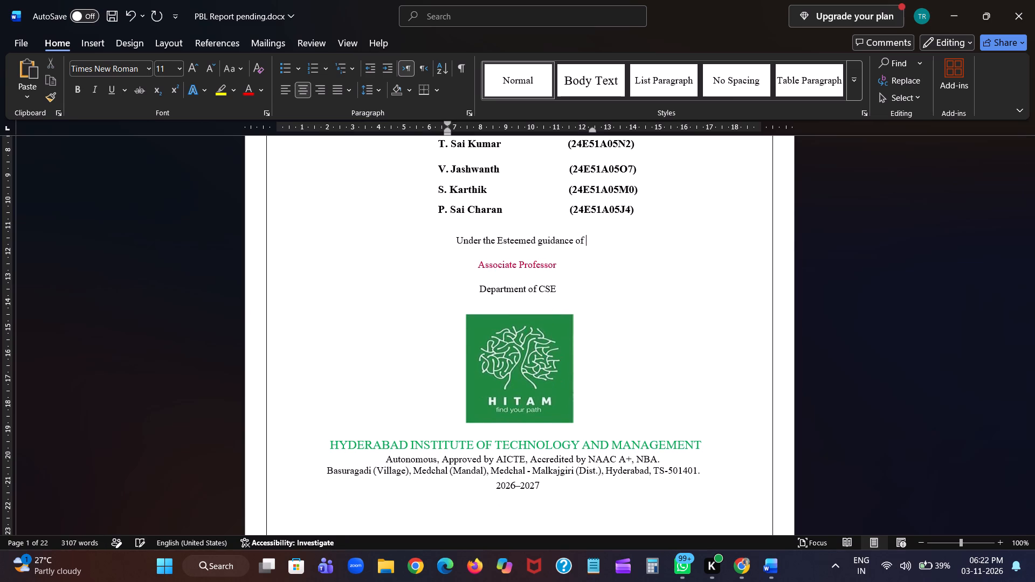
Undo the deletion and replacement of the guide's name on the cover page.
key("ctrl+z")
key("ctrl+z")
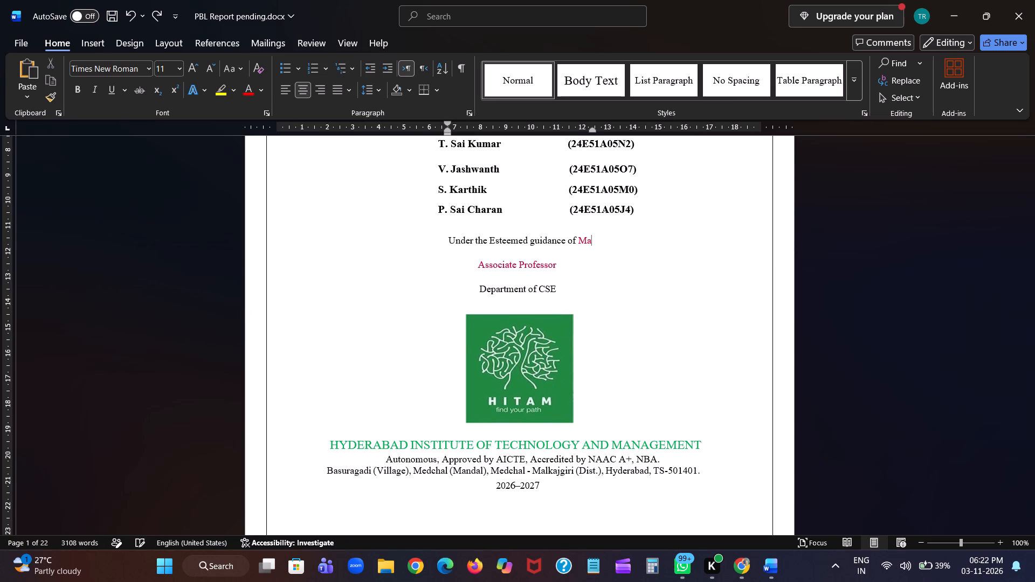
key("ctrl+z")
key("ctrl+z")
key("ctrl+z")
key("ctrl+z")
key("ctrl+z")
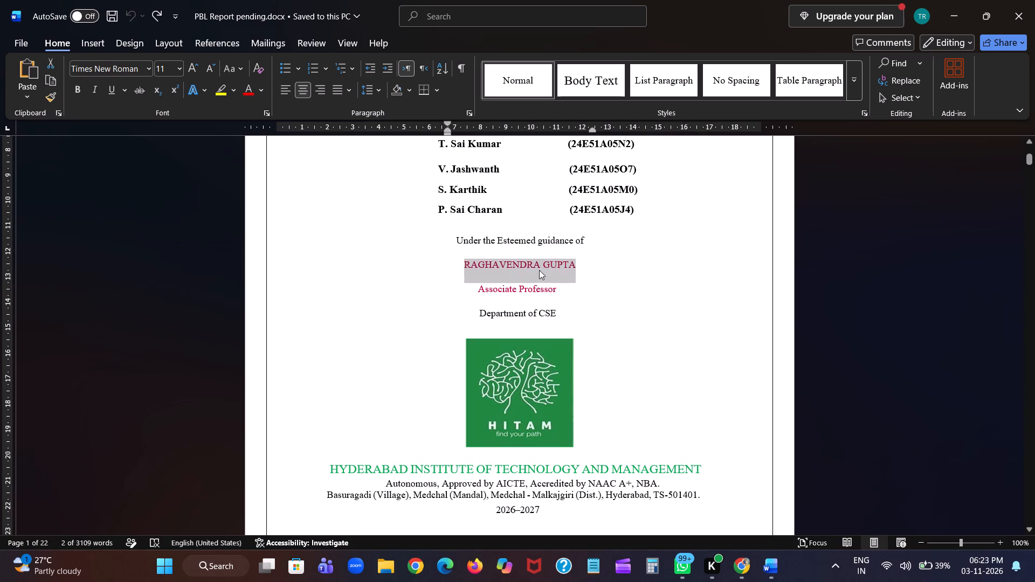
Replace the guide's name under "Under the Esteemed guidance of" with "MAHESH" in capitals.
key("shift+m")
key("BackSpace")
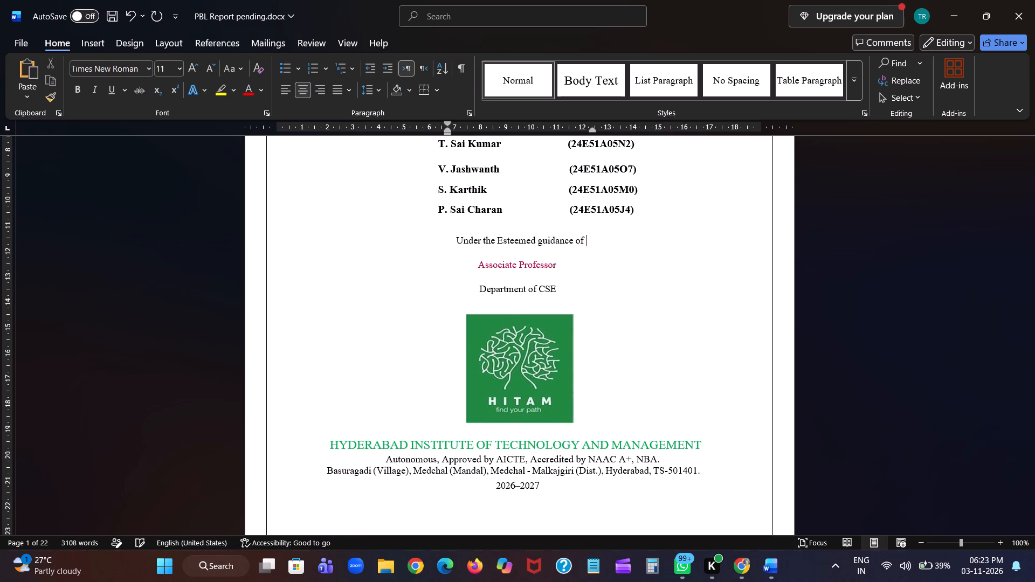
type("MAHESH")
Delete the "Associate Professor" line below the guide's name on the cover page.
left_click_drag(557, 289, 484, 290)
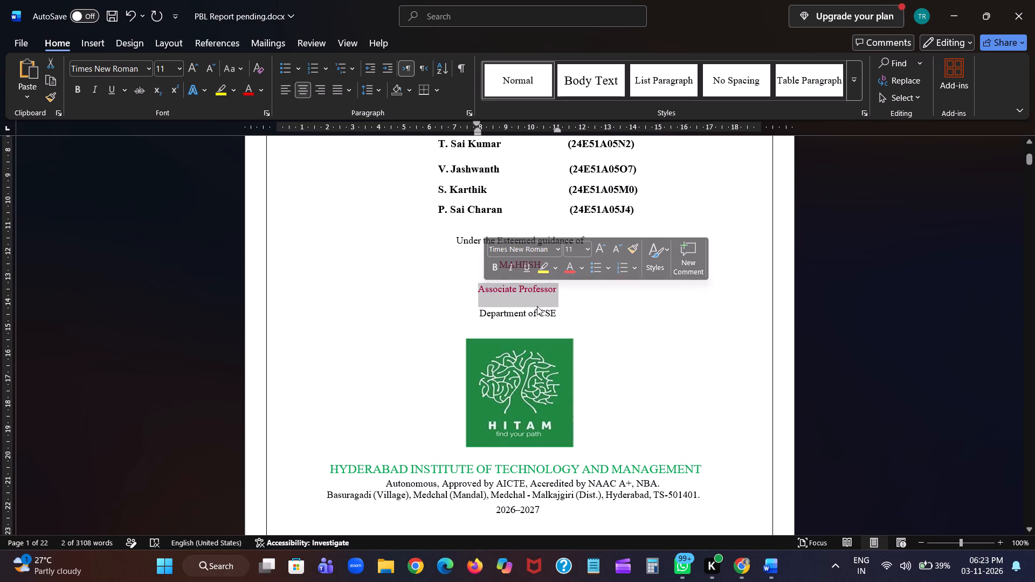
key("BackSpace")
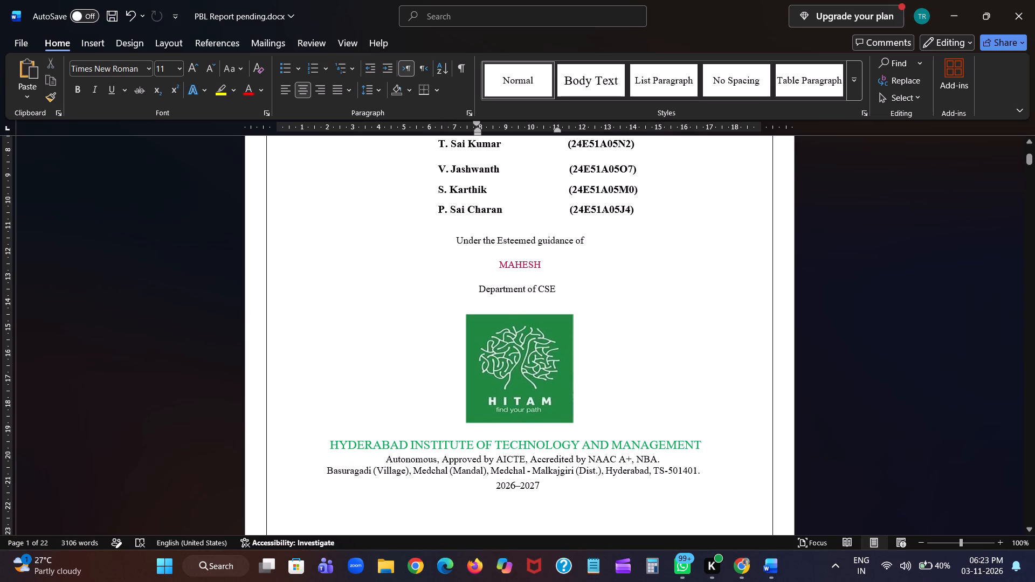
Add the initial "K" with a period and a space before the guide's first name, in the same coloured text.
left_click(499, 265)
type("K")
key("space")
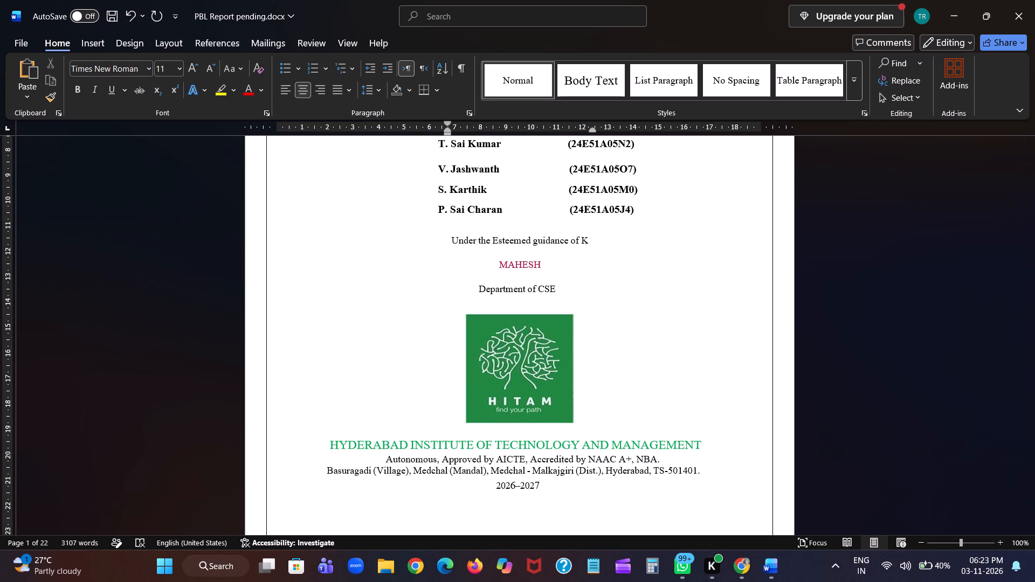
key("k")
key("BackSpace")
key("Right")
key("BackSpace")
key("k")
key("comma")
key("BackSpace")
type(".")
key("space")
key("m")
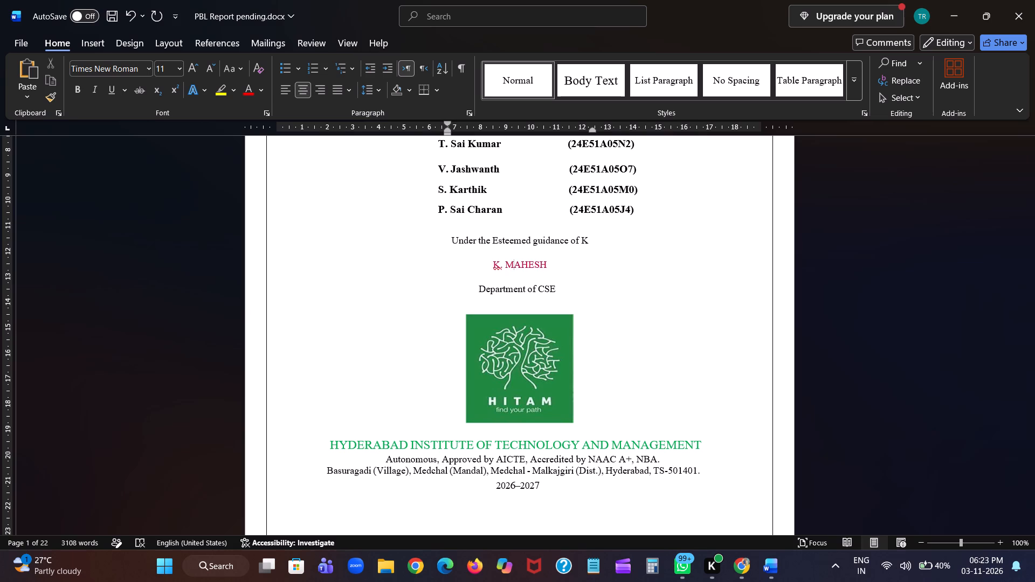
left_click(499, 266)
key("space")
key("BackSpace")
Append the guide's last name in capitals after the first name on the cover page.
left_click(554, 260)
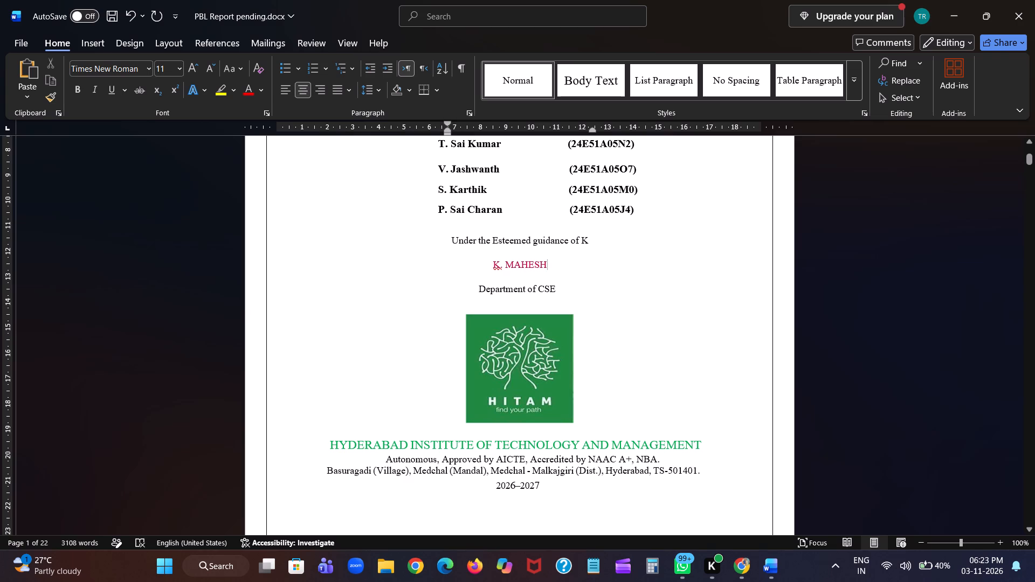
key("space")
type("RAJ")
Insert an empty line between the guide's name and "Department of CSE" and place the cursor on it.
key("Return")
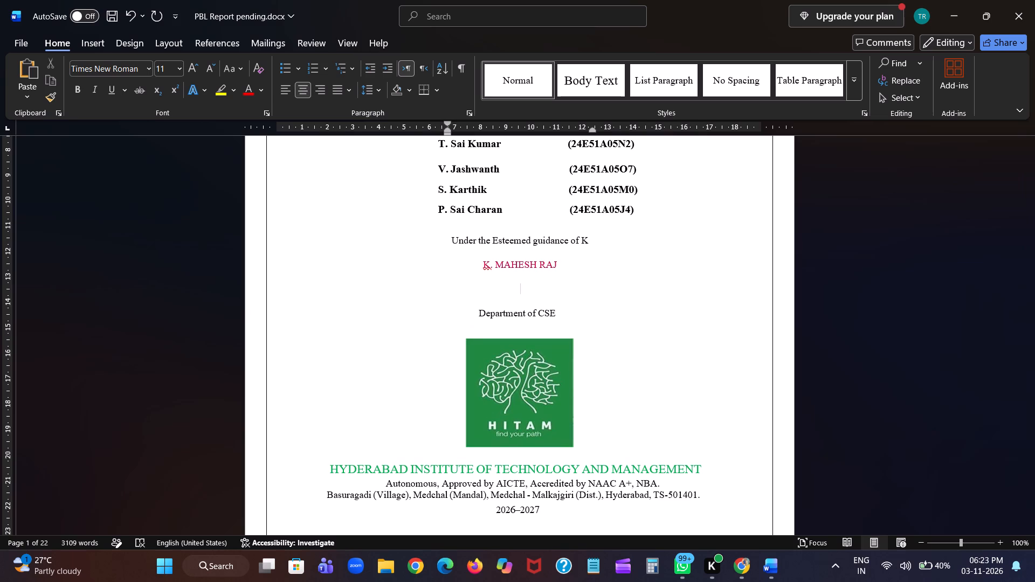
left_click(521, 287)
left_click(523, 291)
Compare the project title on the cover page with the title quoted in the certificate paragraph on page 2.
scroll(565, 324, "down", 1)
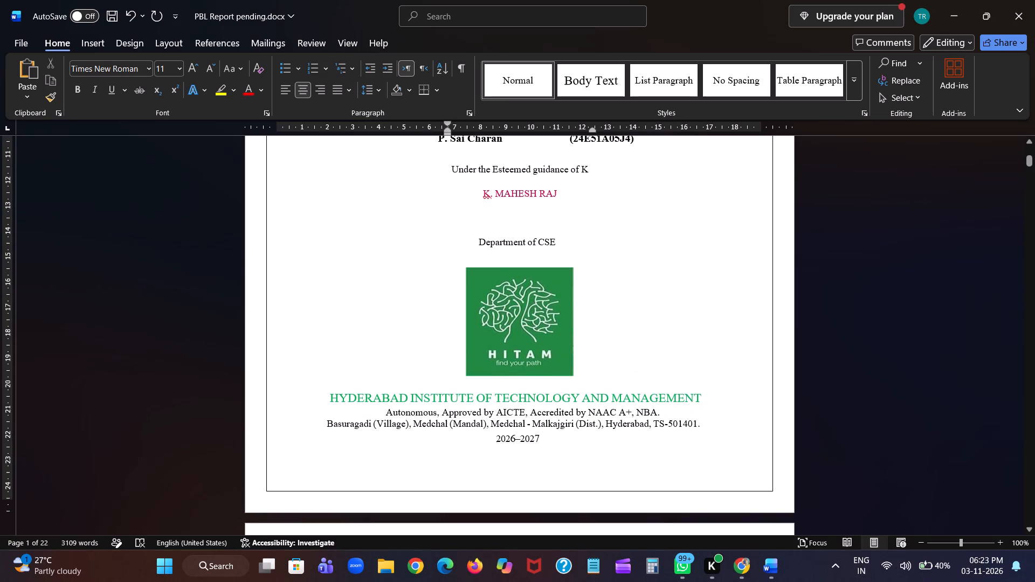
scroll(547, 378, "down", 1)
scroll(547, 378, "up", 1)
scroll(547, 378, "down", 1)
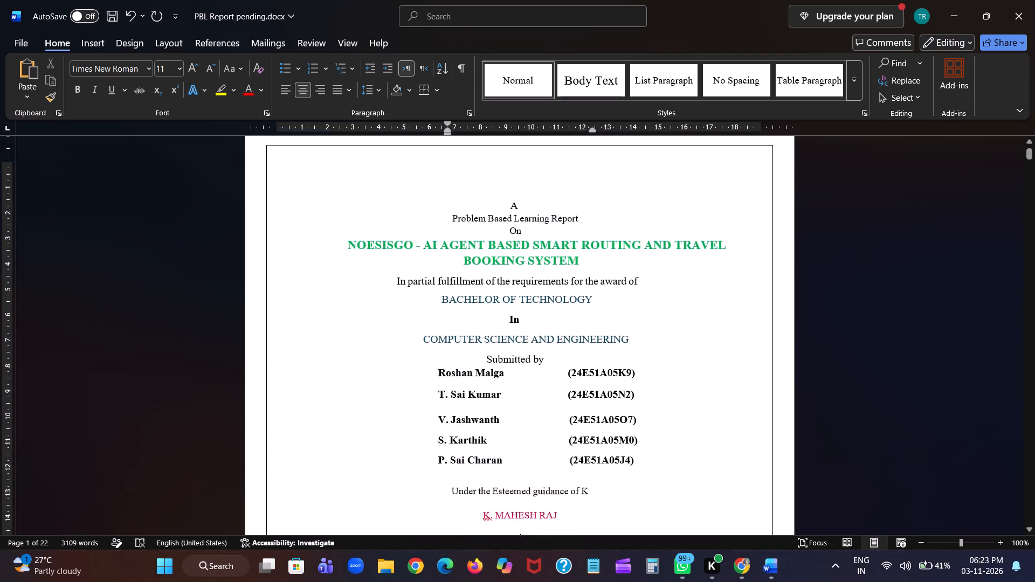
scroll(547, 378, "down", 2)
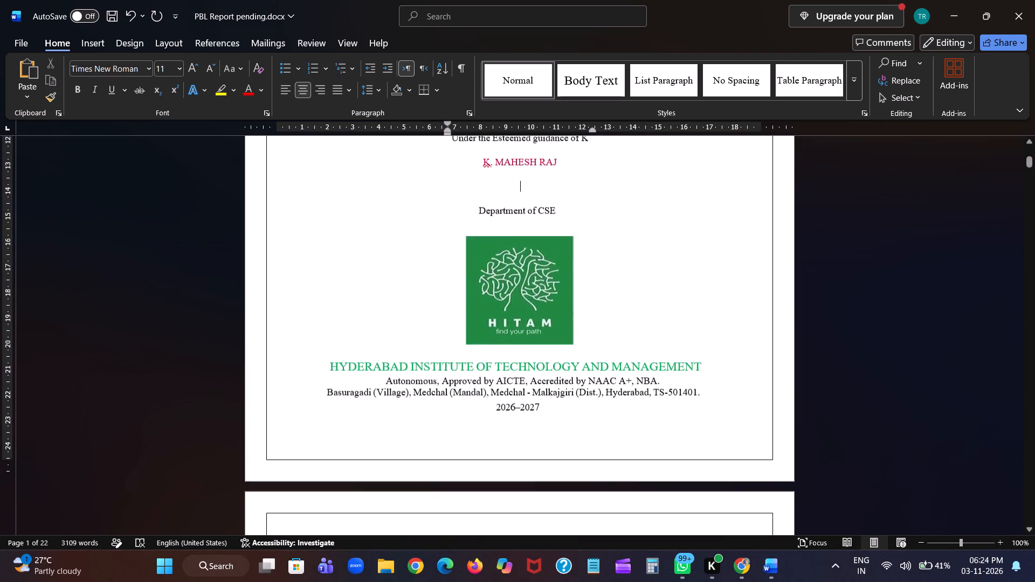
scroll(553, 365, "down", 1)
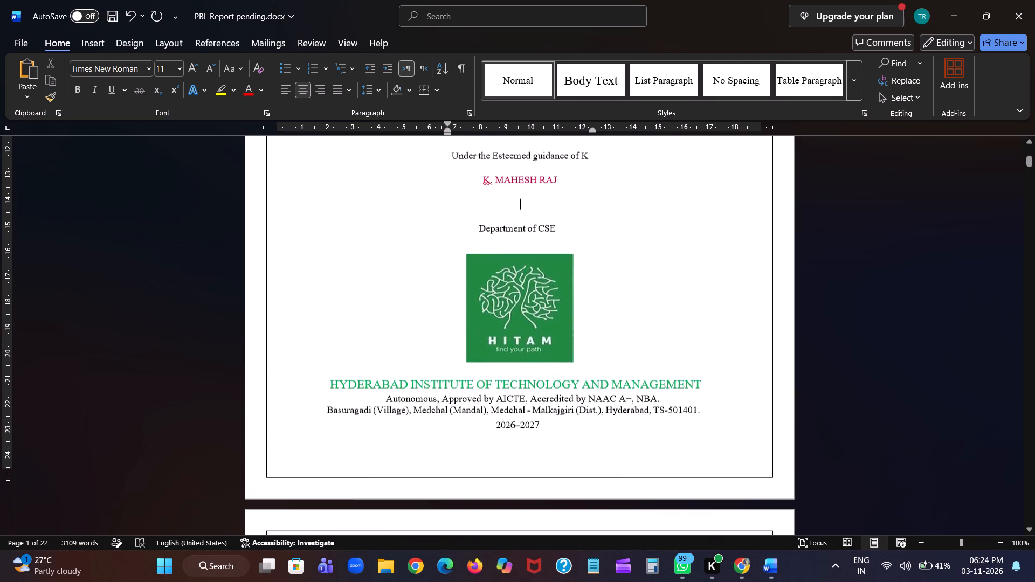
scroll(553, 365, "down", 2)
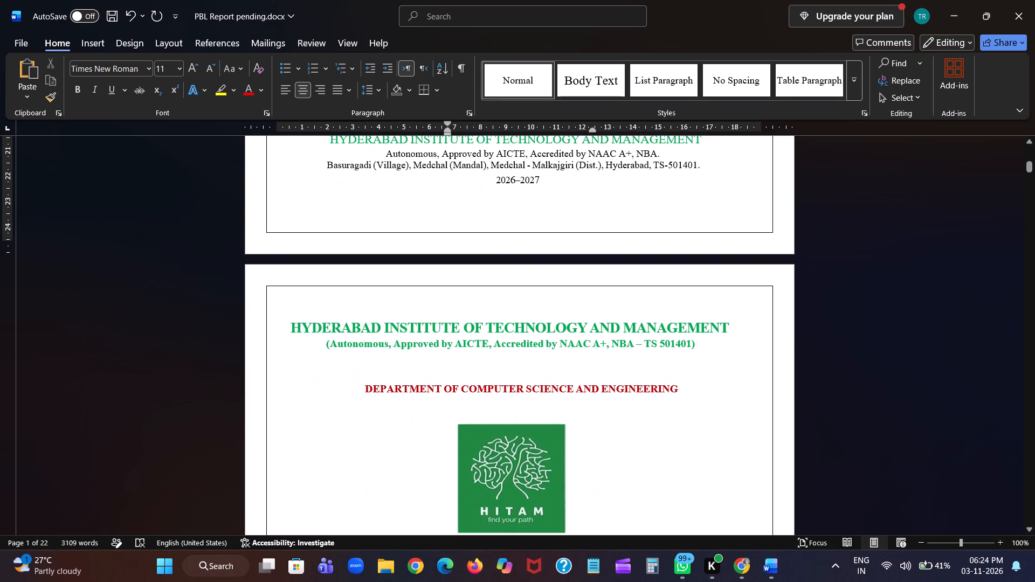
scroll(556, 231, "down", 1)
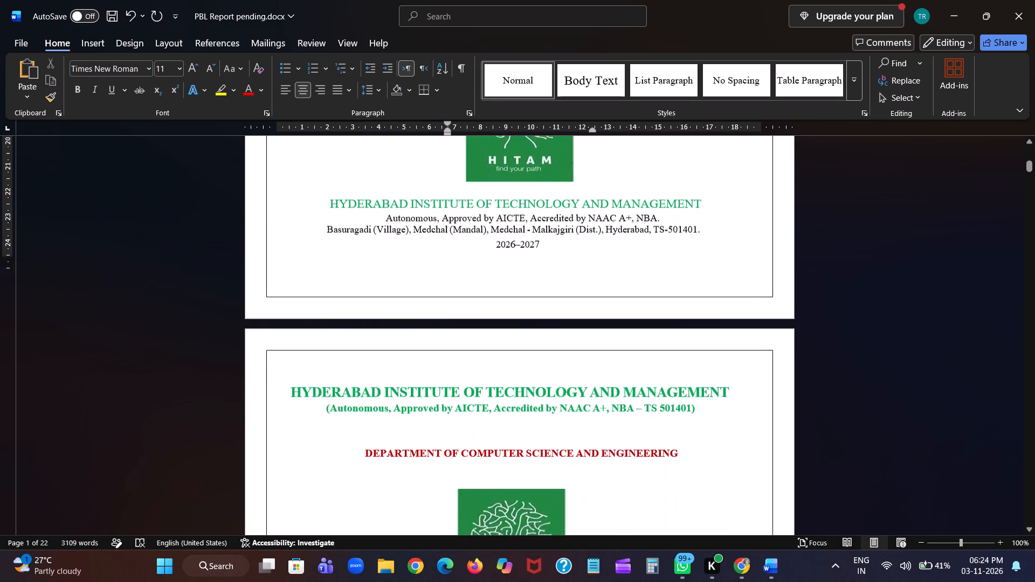
scroll(556, 231, "down", 1)
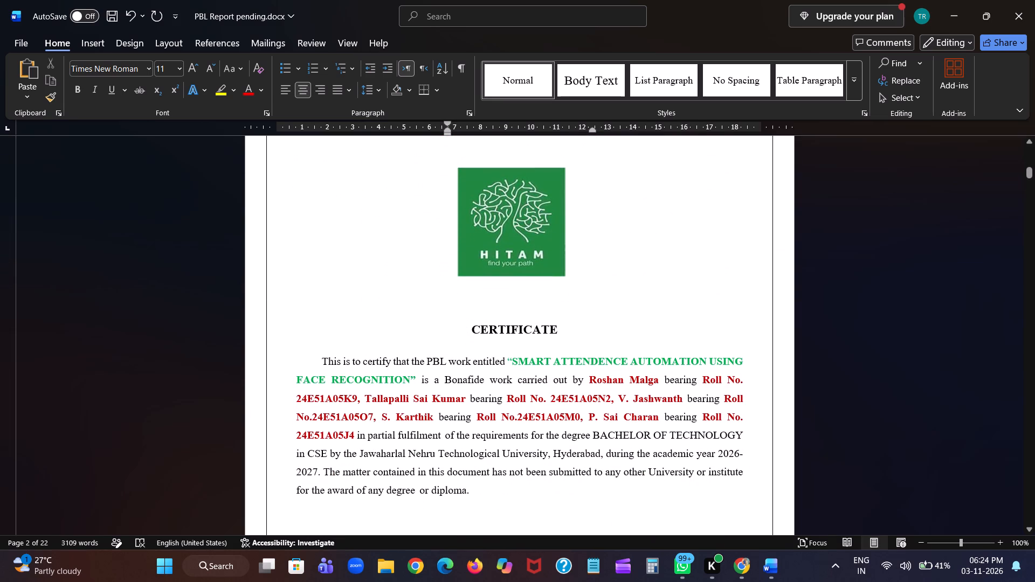
scroll(534, 313, "up", 2)
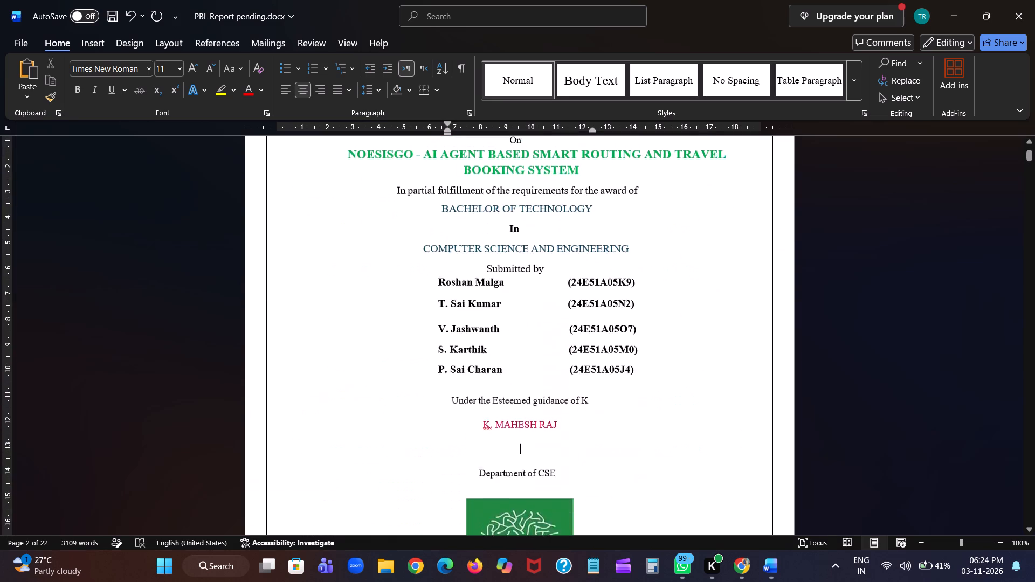
scroll(534, 313, "up", 1)
scroll(498, 418, "down", 1)
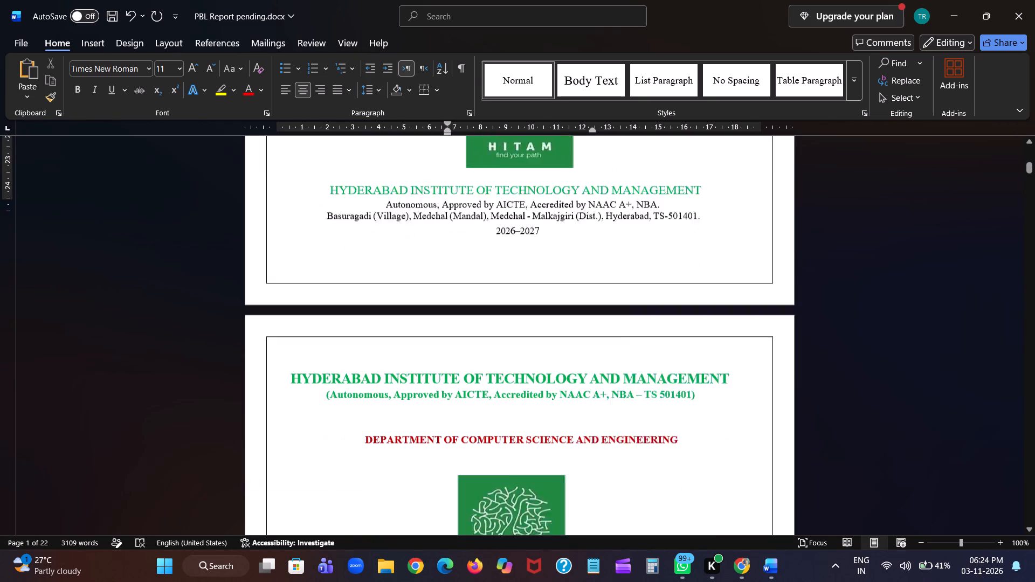
scroll(498, 418, "down", 1)
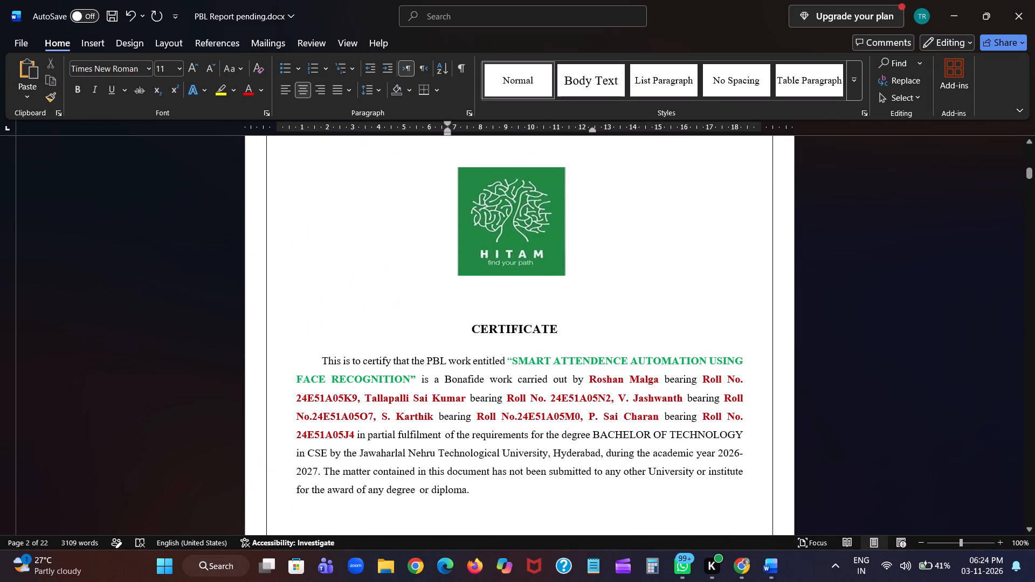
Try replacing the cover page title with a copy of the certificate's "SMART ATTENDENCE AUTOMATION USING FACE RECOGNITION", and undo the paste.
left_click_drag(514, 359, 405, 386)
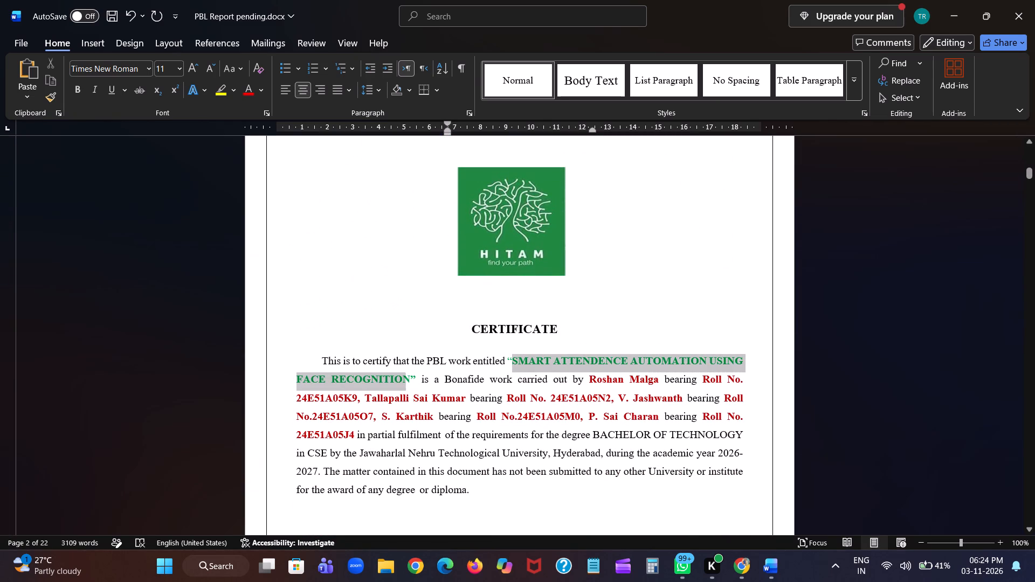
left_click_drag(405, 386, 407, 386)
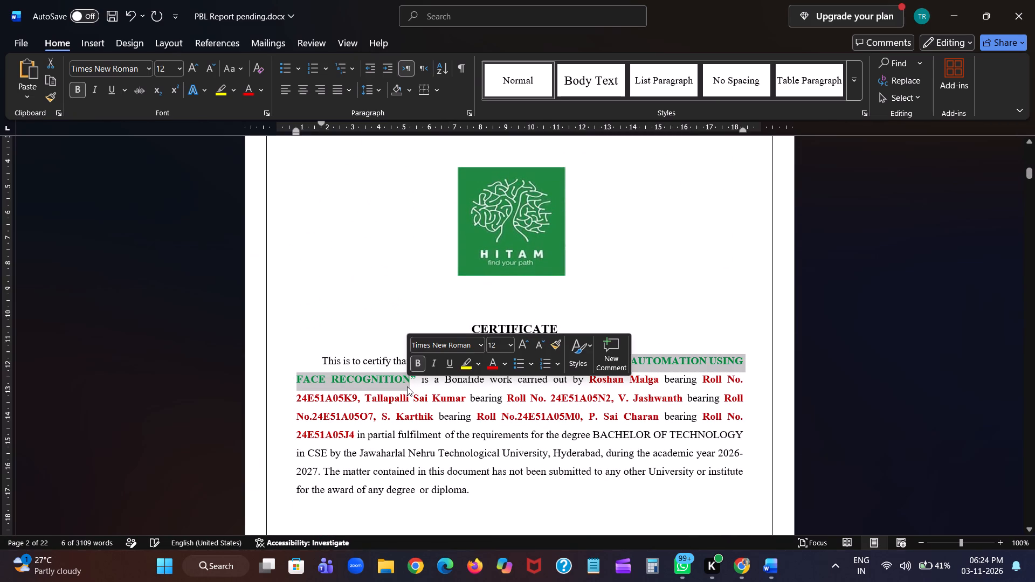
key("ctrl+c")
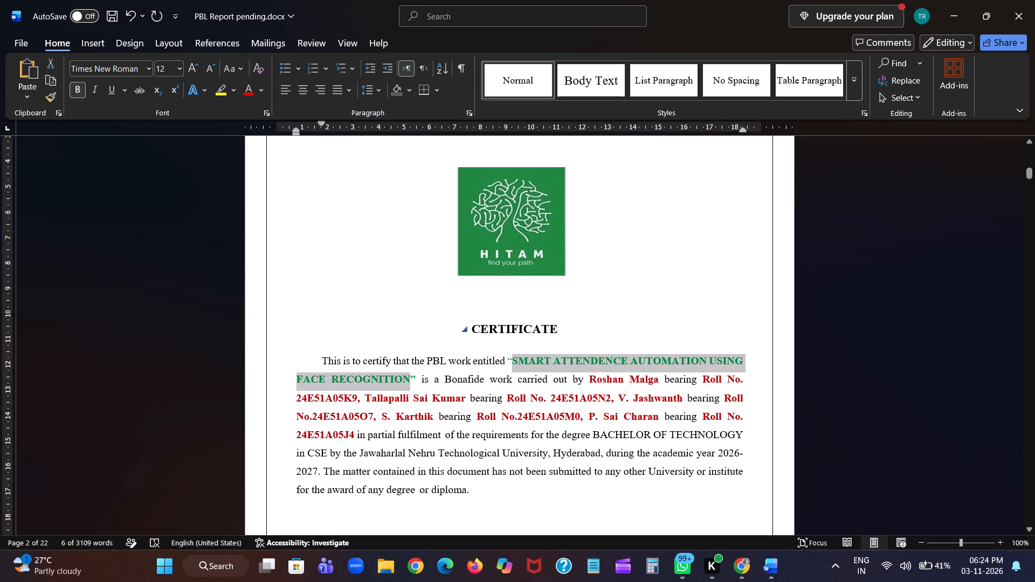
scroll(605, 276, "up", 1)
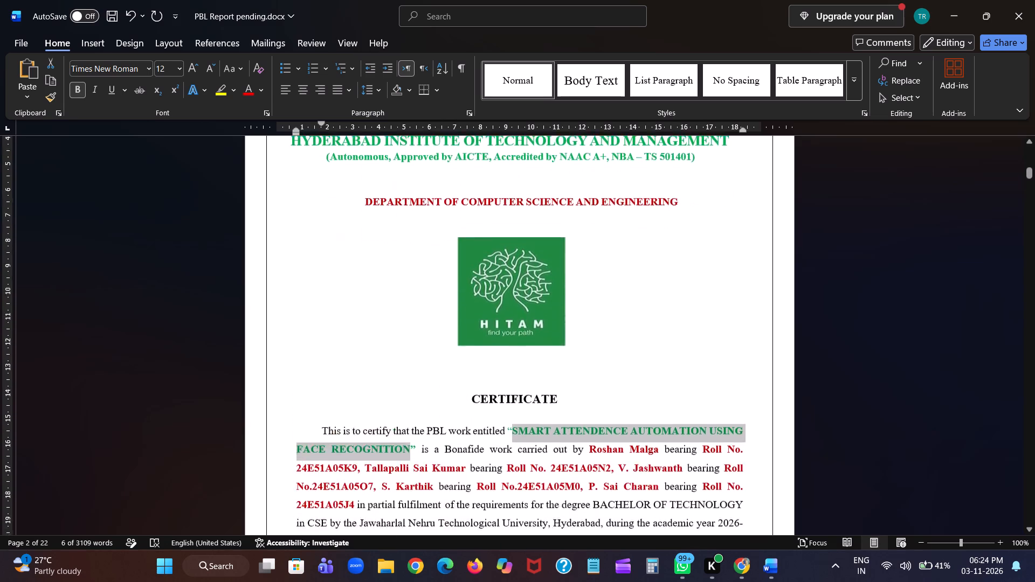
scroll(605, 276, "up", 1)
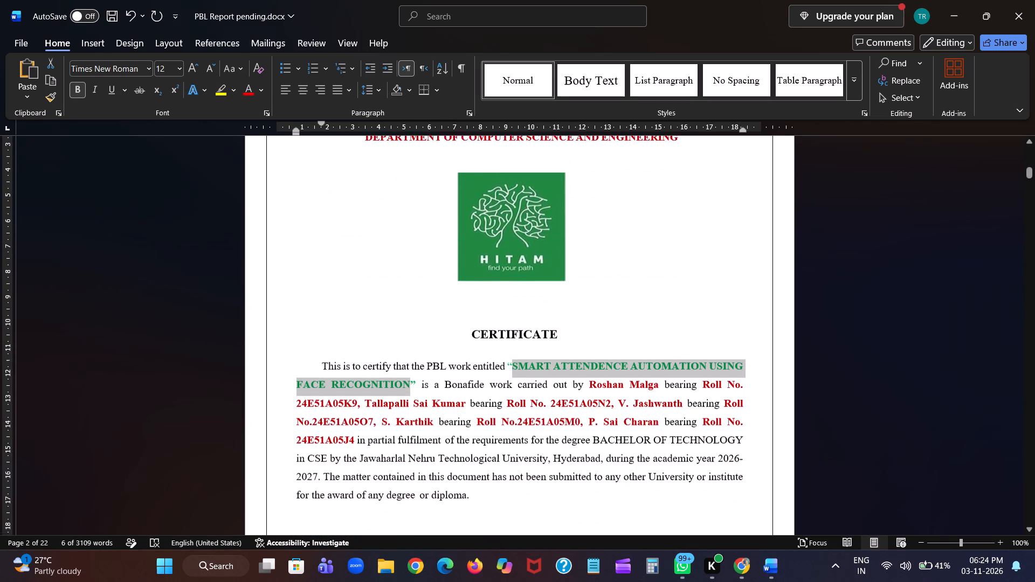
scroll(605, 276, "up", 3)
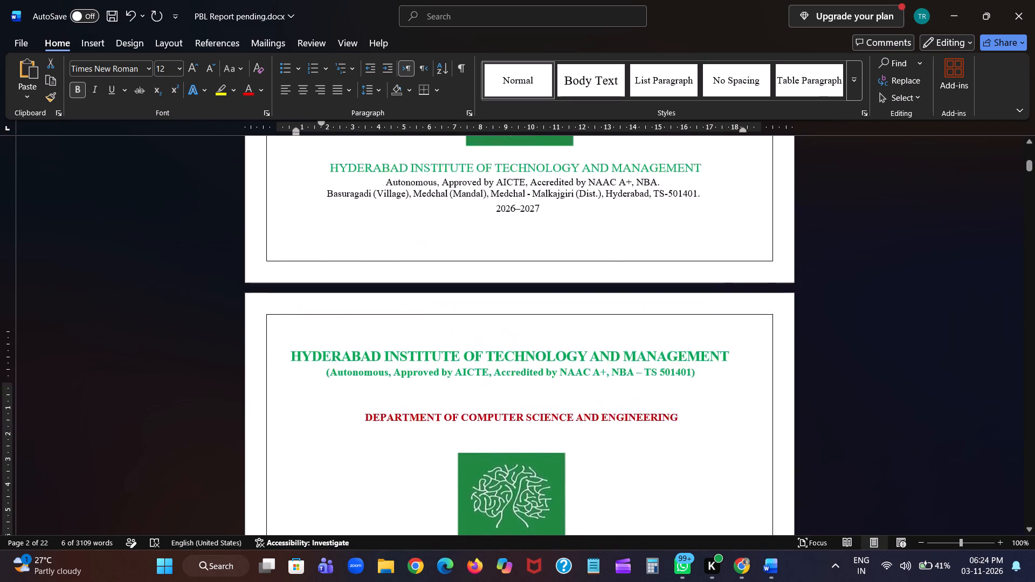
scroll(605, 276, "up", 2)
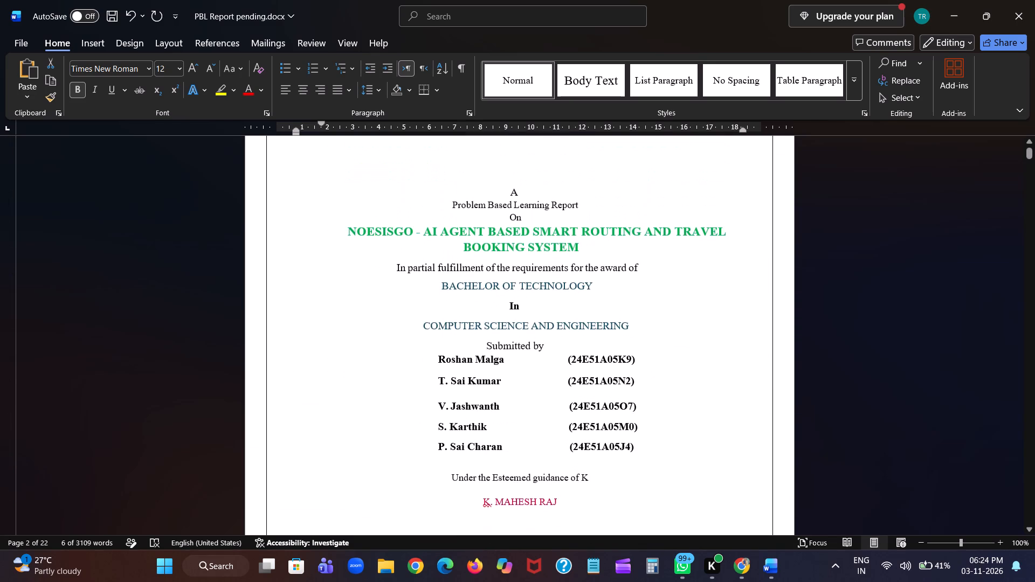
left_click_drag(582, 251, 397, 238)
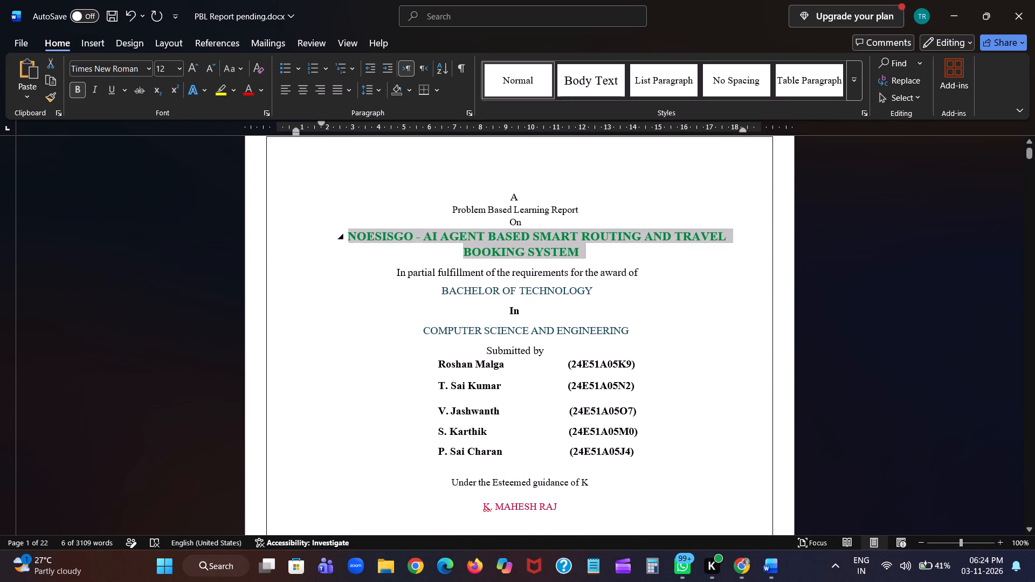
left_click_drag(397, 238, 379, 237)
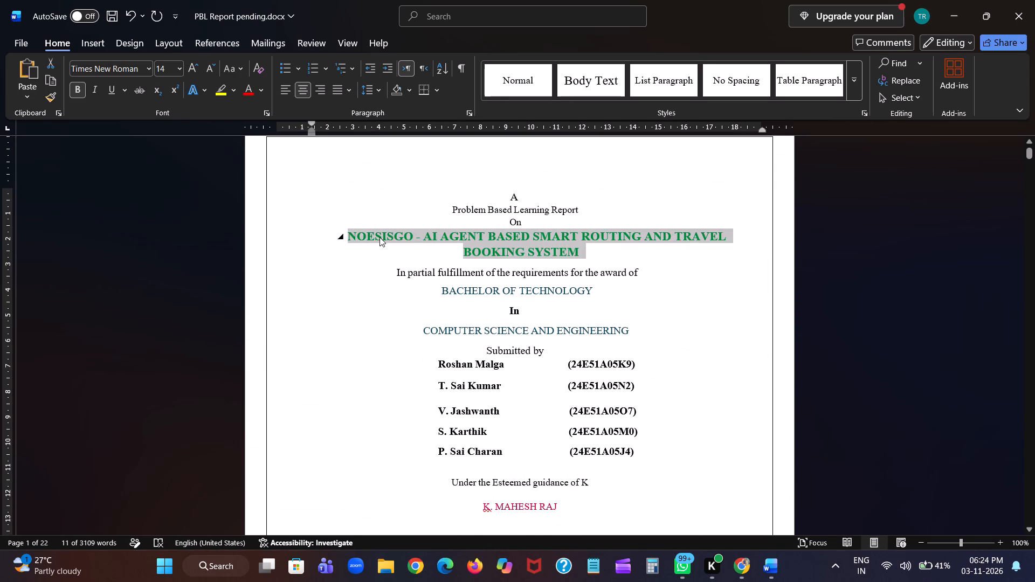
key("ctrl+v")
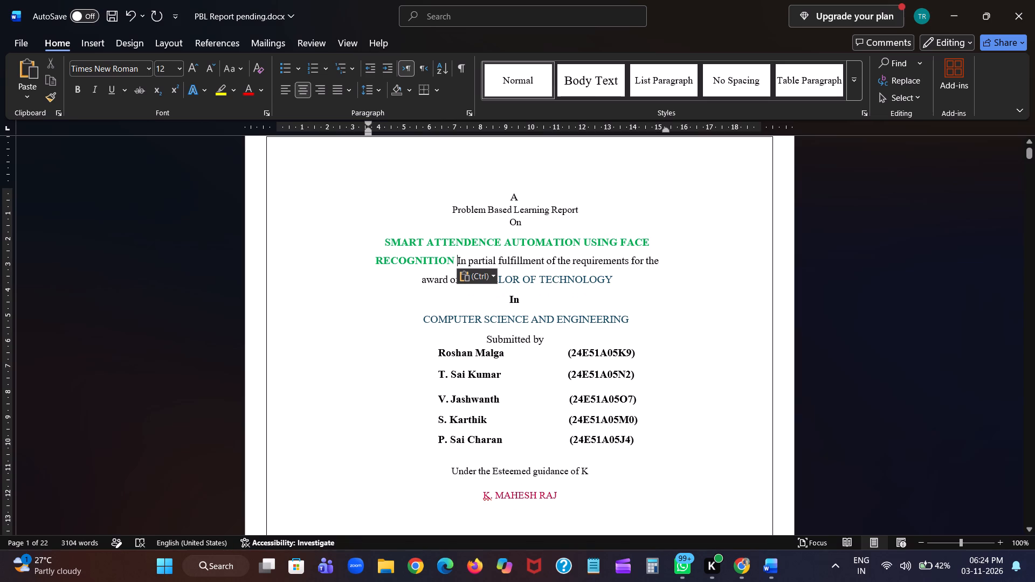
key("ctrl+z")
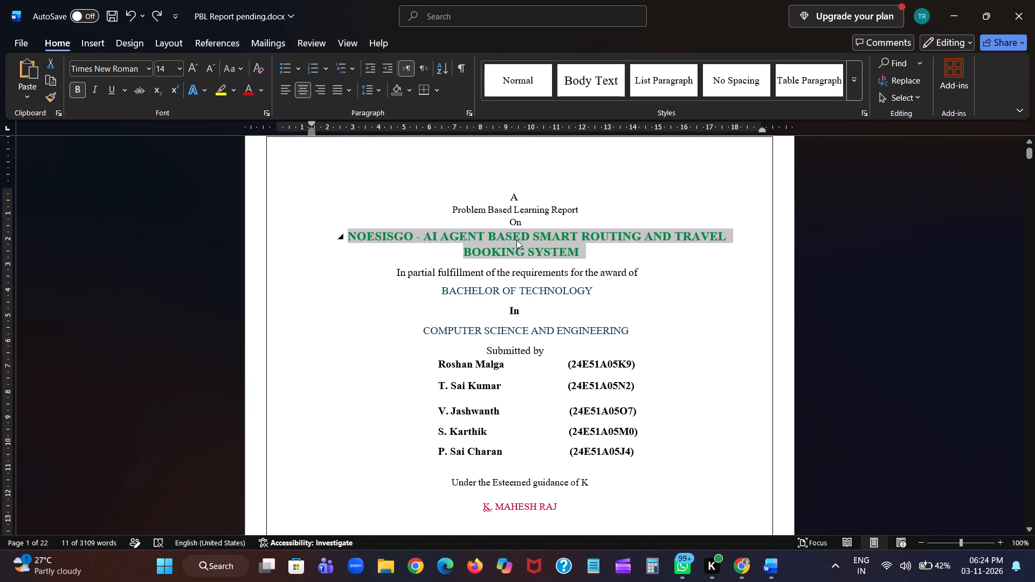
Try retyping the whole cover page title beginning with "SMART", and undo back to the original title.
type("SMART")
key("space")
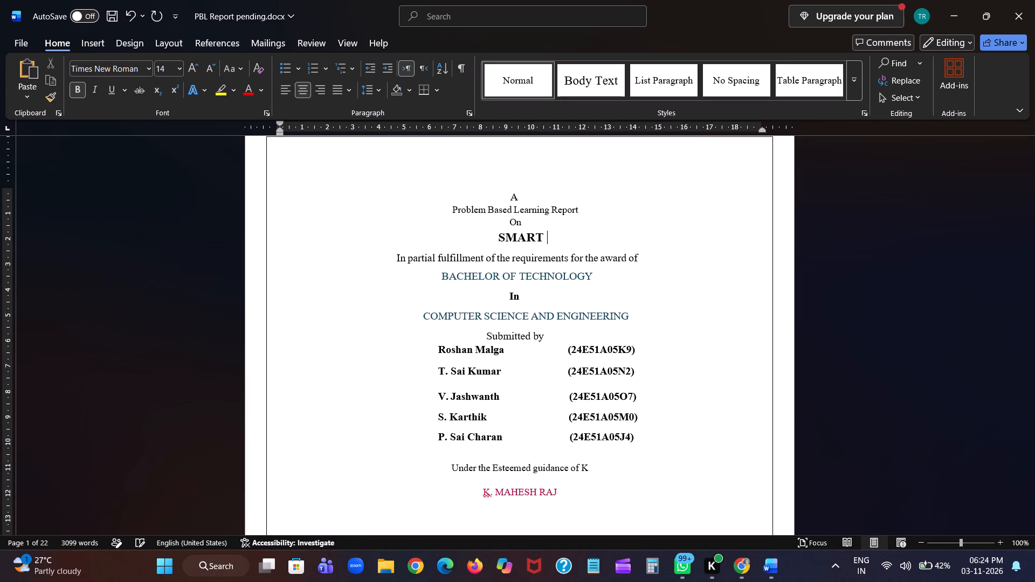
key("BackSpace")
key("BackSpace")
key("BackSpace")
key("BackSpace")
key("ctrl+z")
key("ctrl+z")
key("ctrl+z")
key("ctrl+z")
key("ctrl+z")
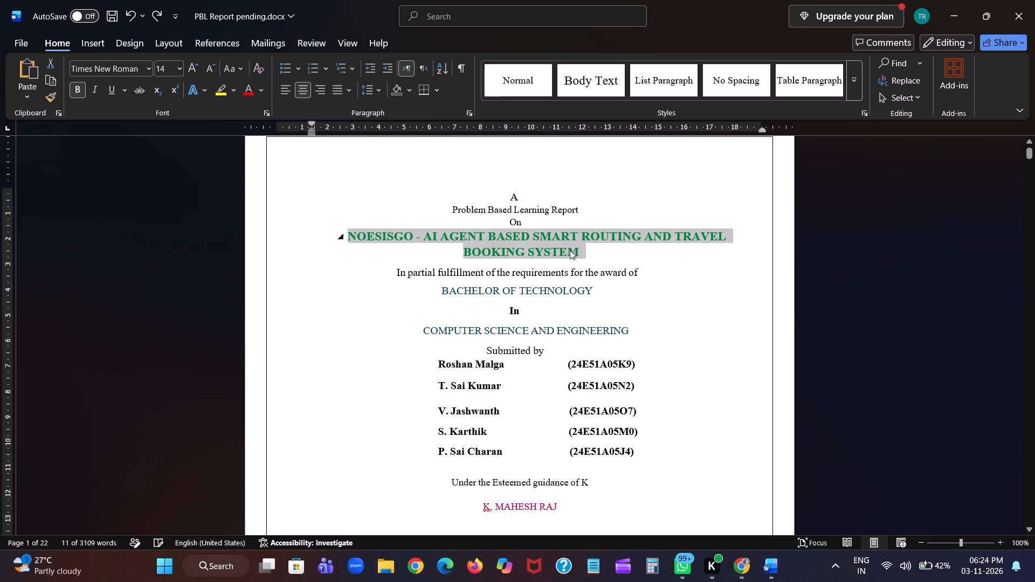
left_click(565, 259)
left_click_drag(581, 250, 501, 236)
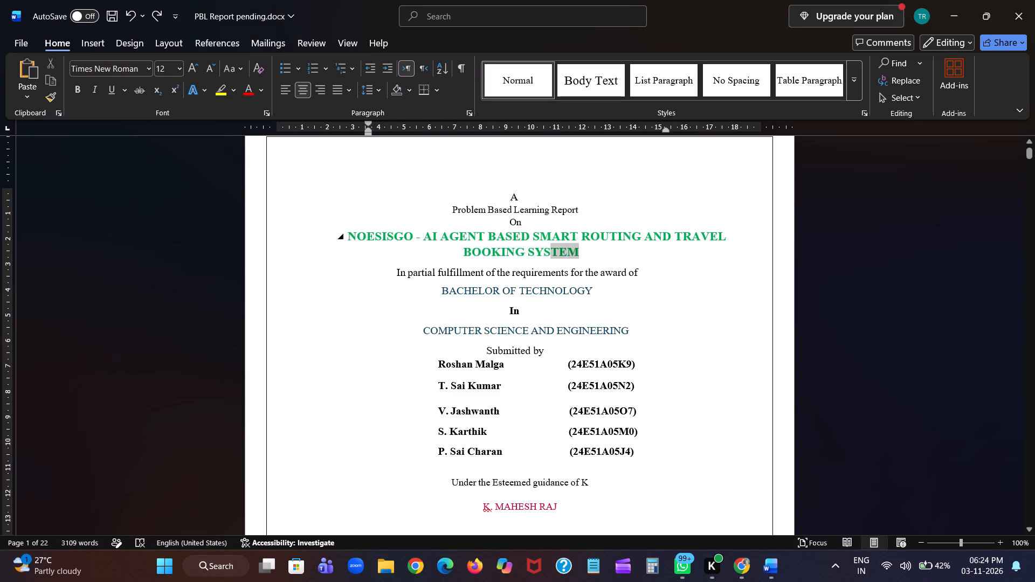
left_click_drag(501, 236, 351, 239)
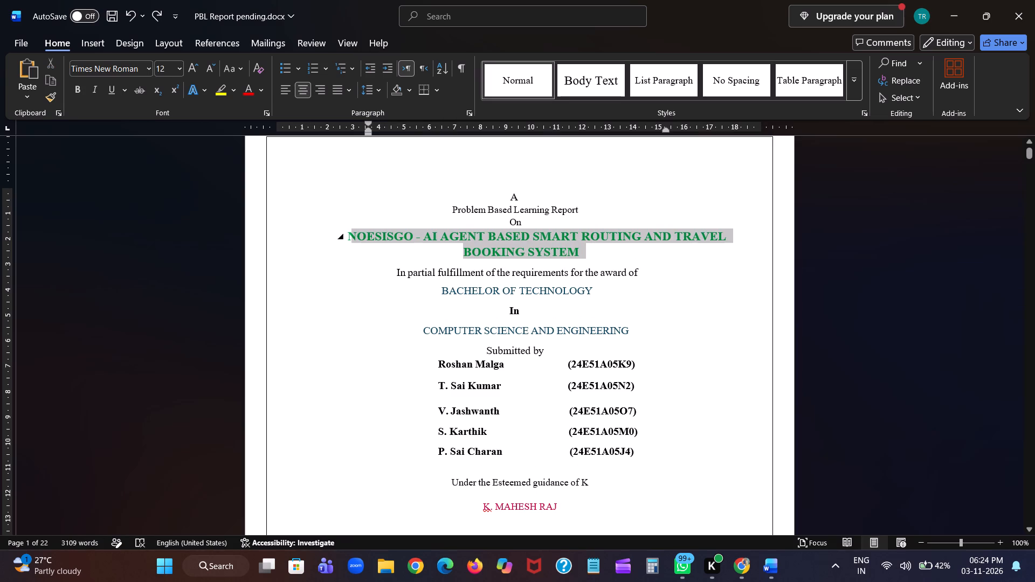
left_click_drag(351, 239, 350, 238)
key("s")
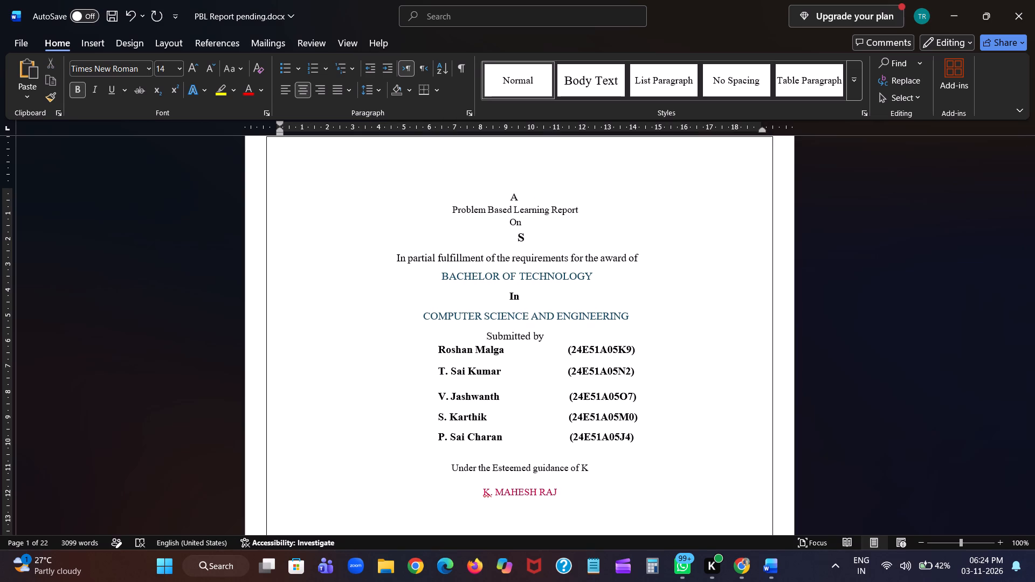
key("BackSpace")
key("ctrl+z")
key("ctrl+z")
Replace "AI AGENT BASED" in the cover page title with "SMART ATTENDANCE", keeping the green bold formatting.
left_click(402, 231)
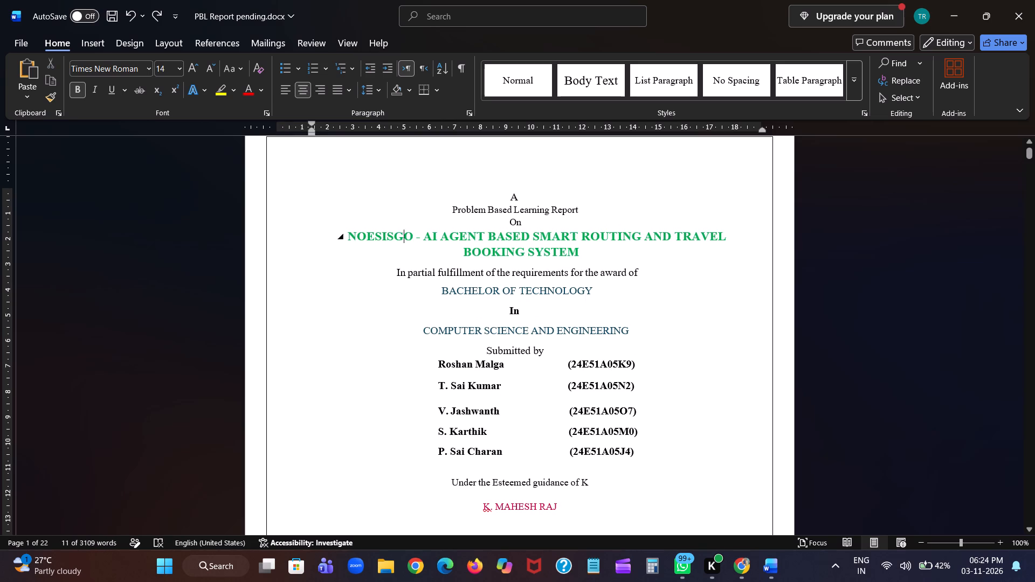
left_click_drag(531, 235, 508, 235)
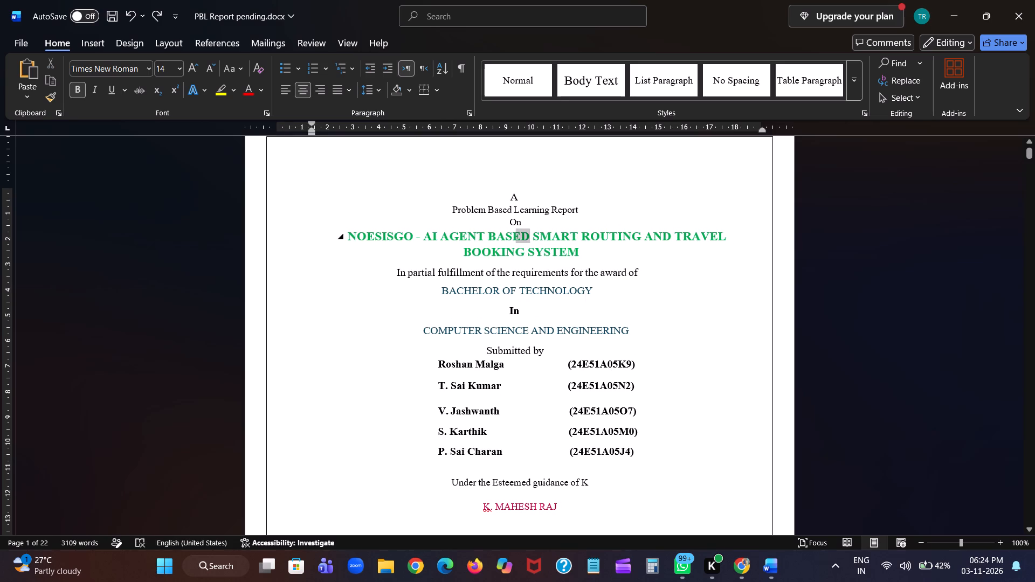
left_click_drag(508, 235, 431, 237)
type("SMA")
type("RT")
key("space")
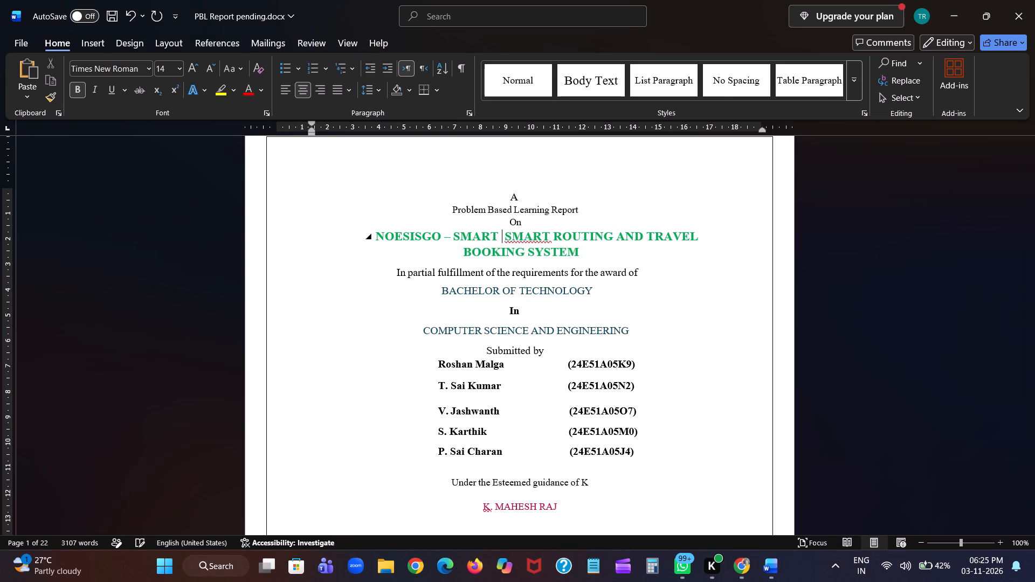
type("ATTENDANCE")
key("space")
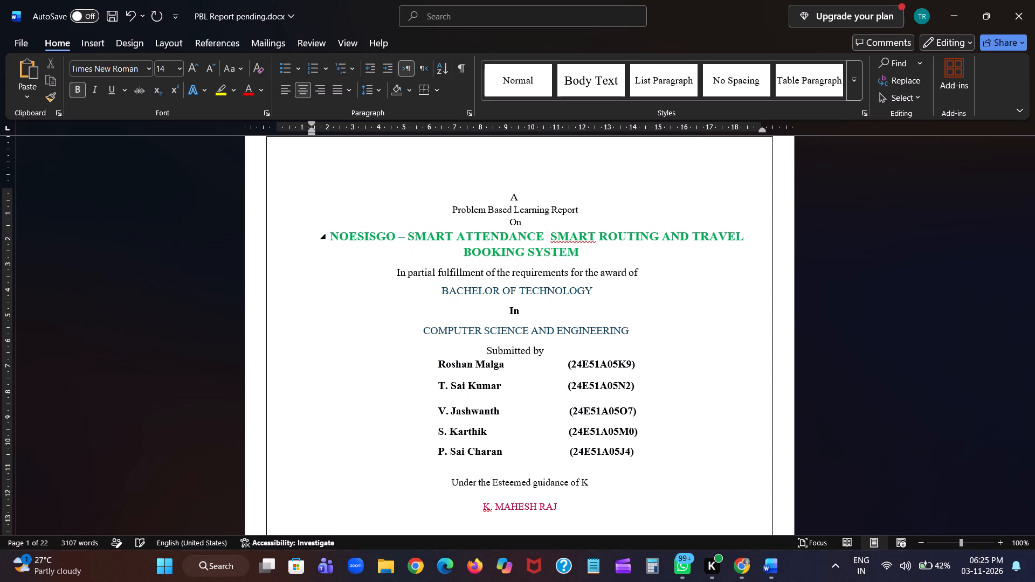
Check the certificate's project title and insert "AUTOMATION USING CAMERA" after "SMART ATTENDANCE" in the cover page title.
scroll(468, 276, "right", 1)
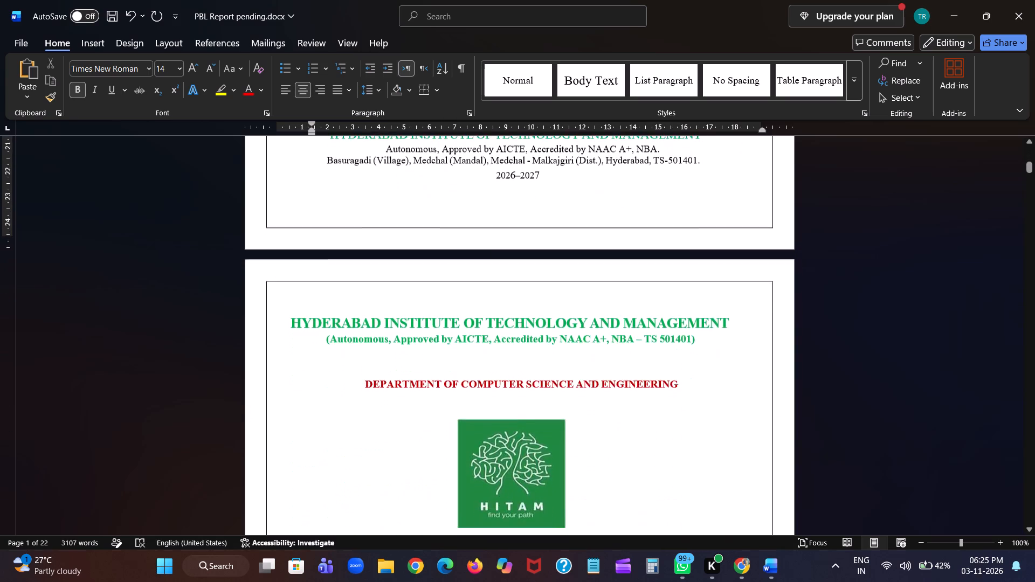
scroll(468, 276, "right", 1)
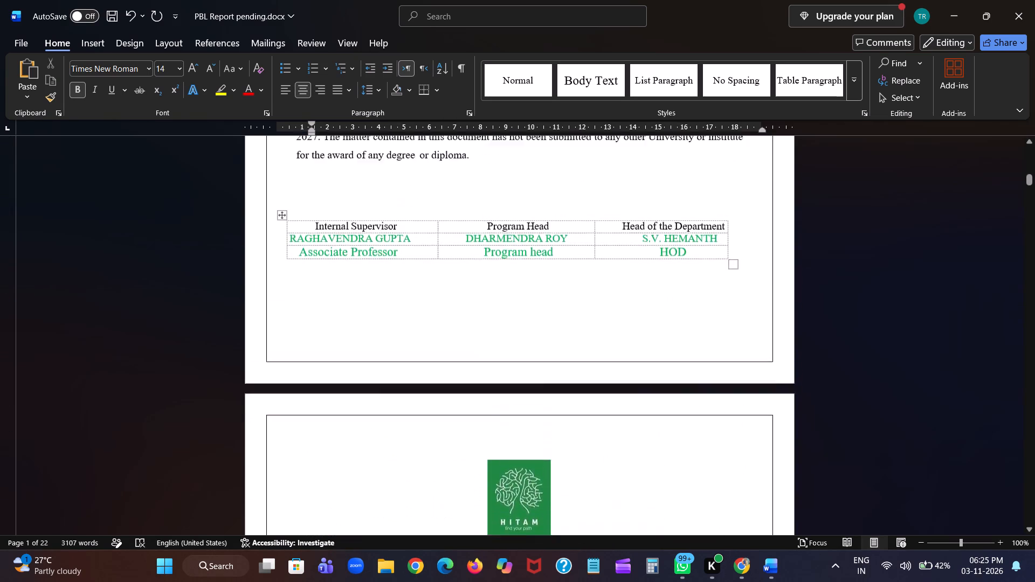
scroll(468, 276, "right", 1)
scroll(468, 276, "up", 1)
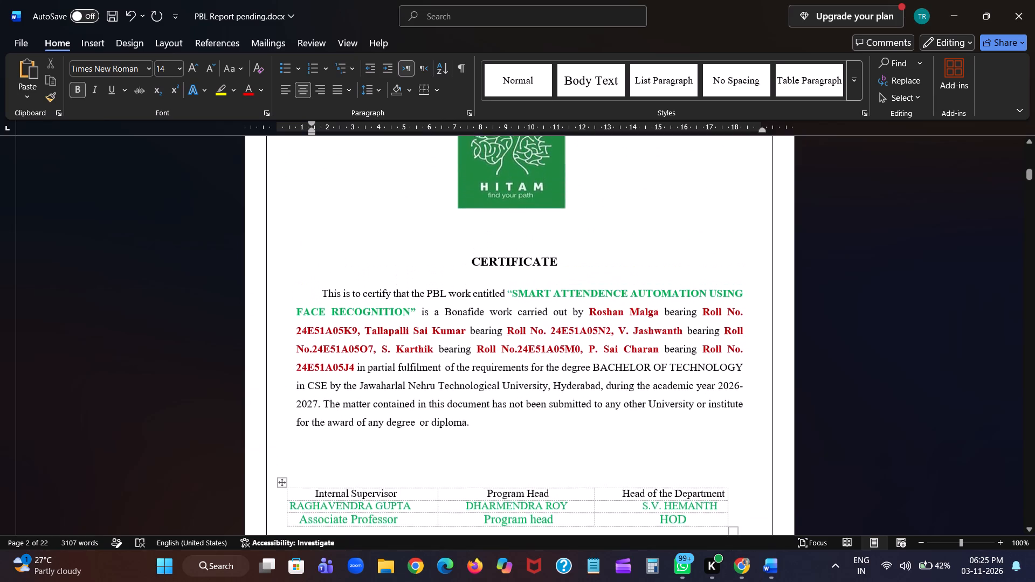
scroll(468, 276, "up", 1)
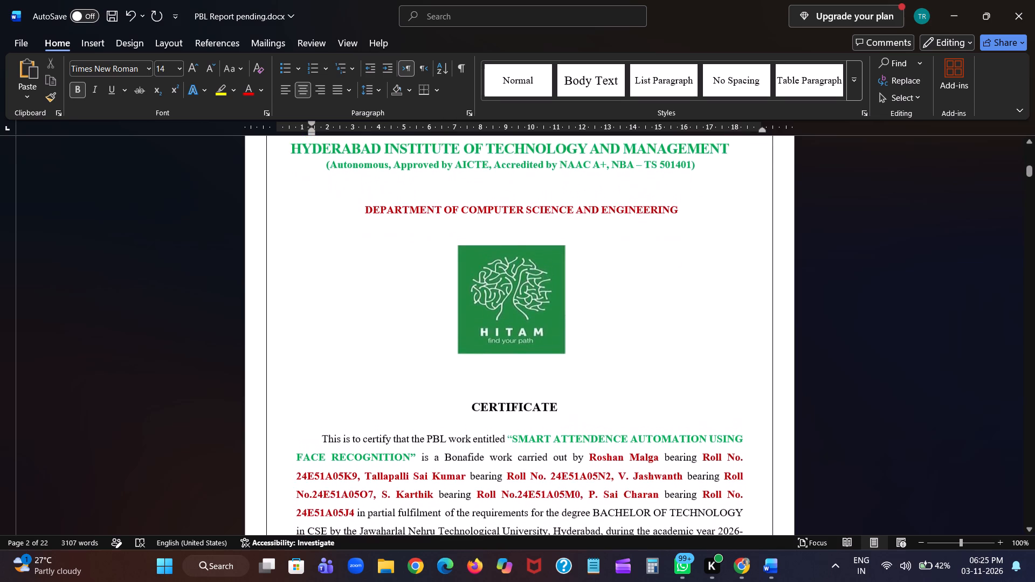
scroll(499, 306, "up", 1)
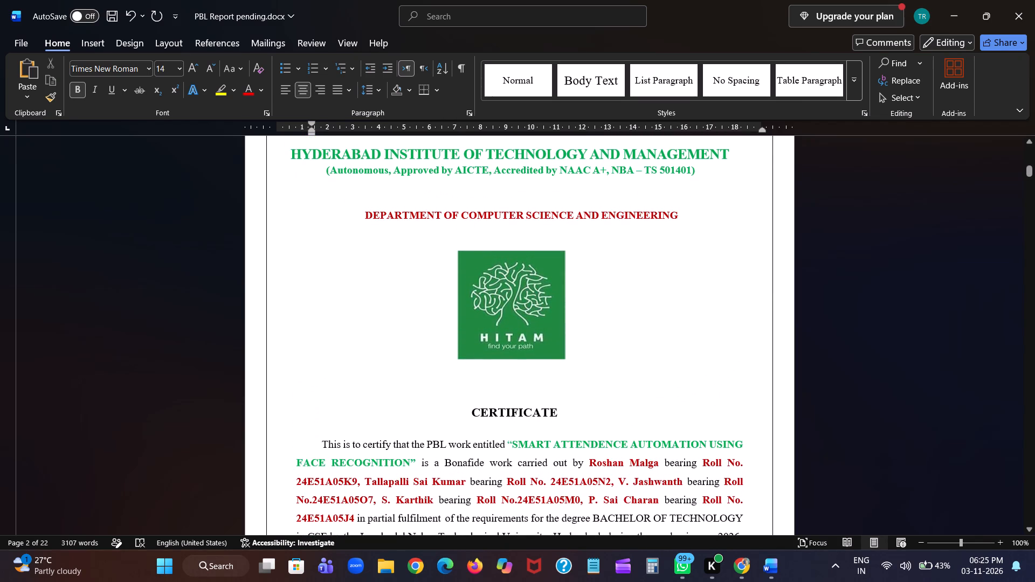
scroll(499, 306, "up", 3)
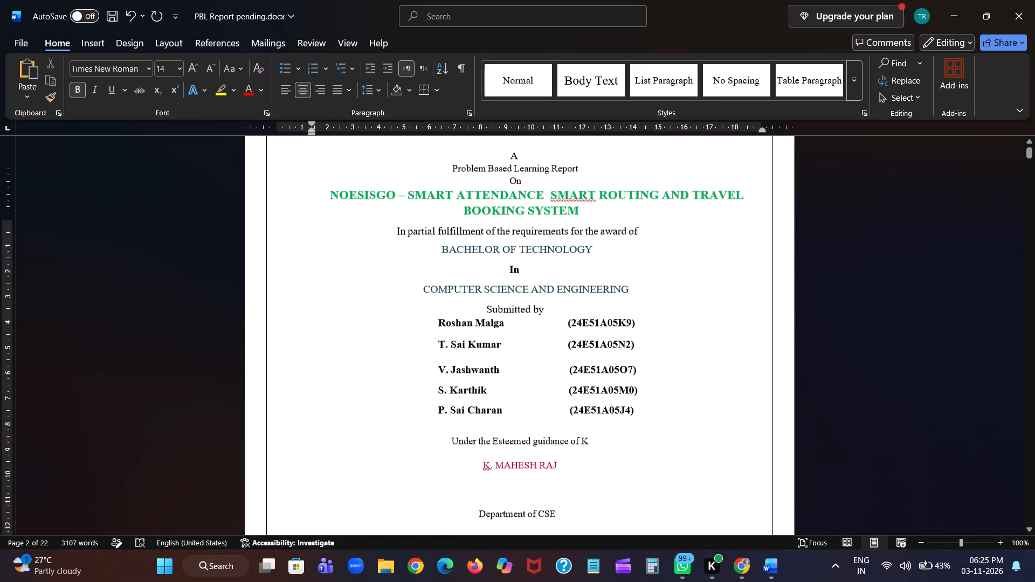
scroll(499, 306, "up", 1)
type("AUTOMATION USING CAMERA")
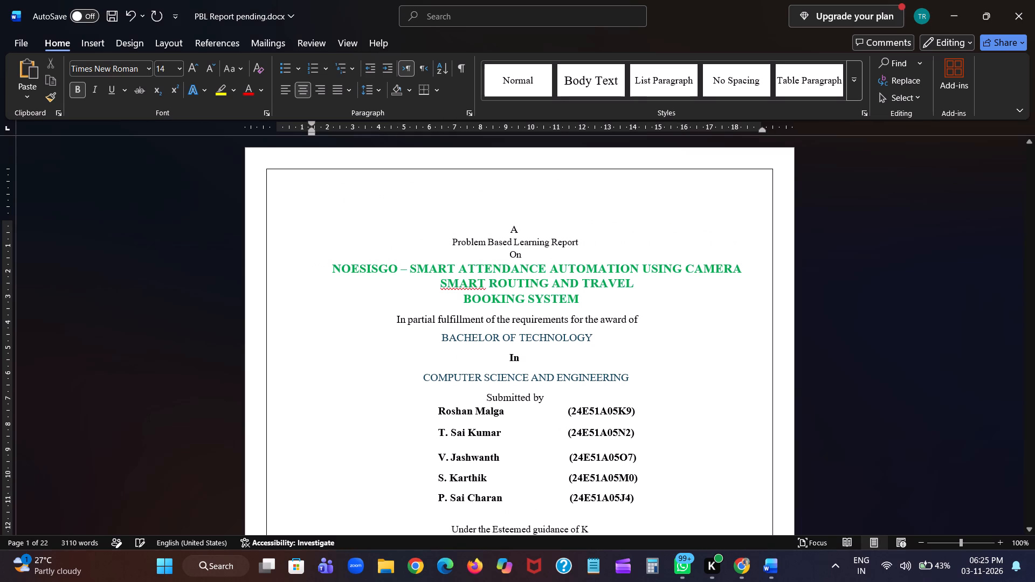
Delete "NOESISGO –" and "SMART ROUTING AND TRAVEL BOOKING SYSTEM" from the cover page title, and save the document.
left_click_drag(407, 269, 365, 271)
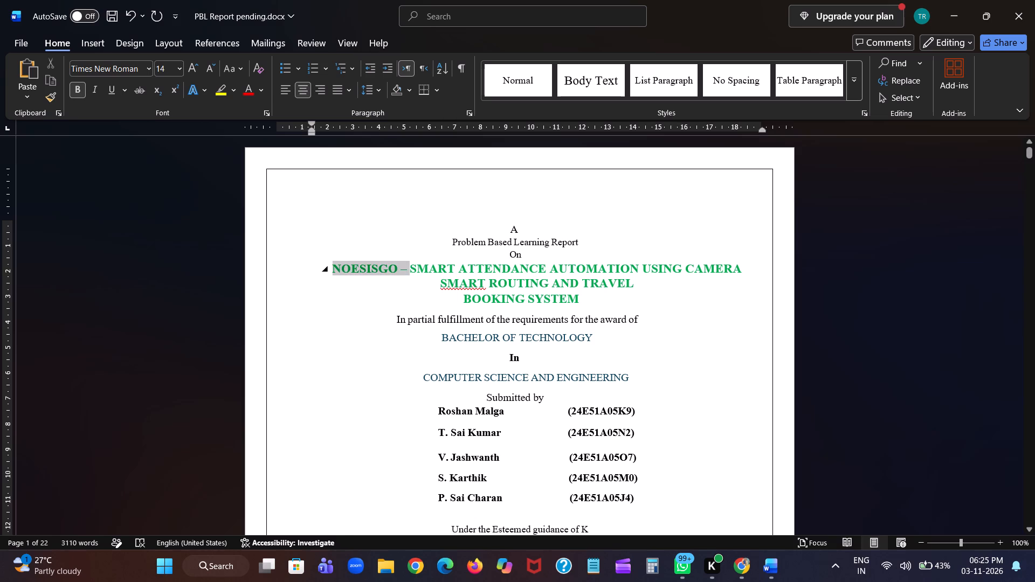
left_click_drag(365, 271, 364, 271)
key("BackSpace")
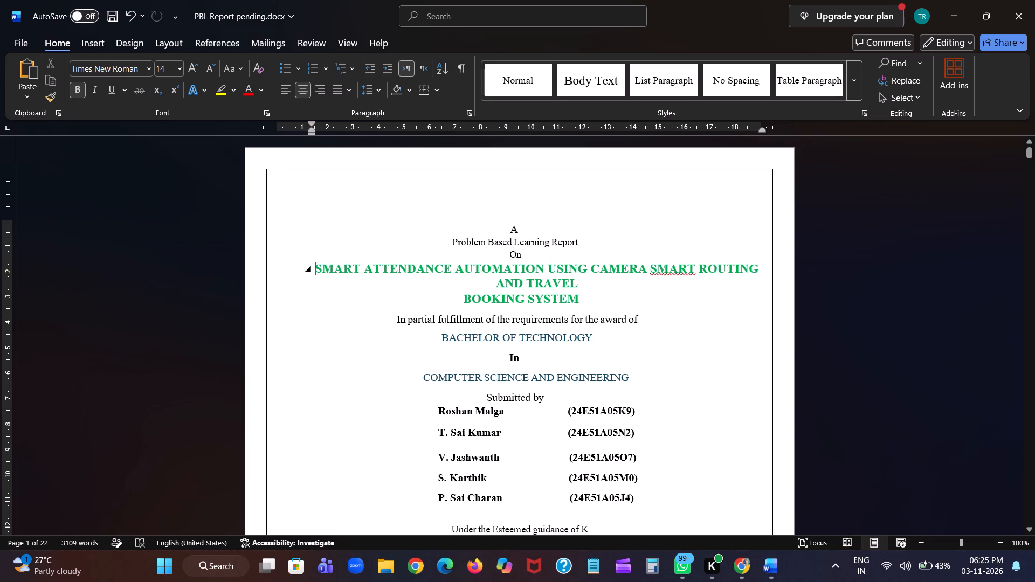
left_click_drag(651, 267, 568, 294)
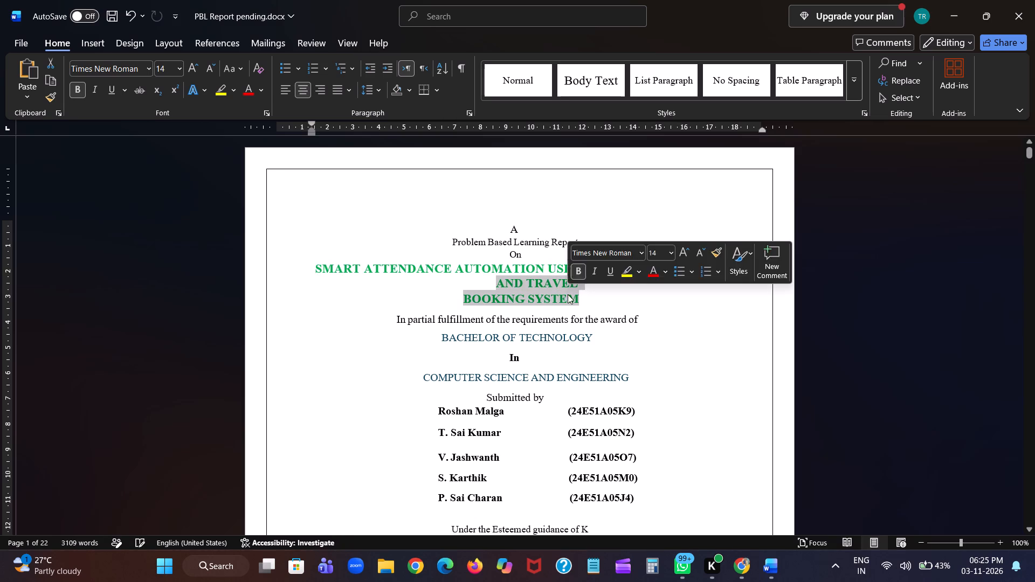
key("BackSpace")
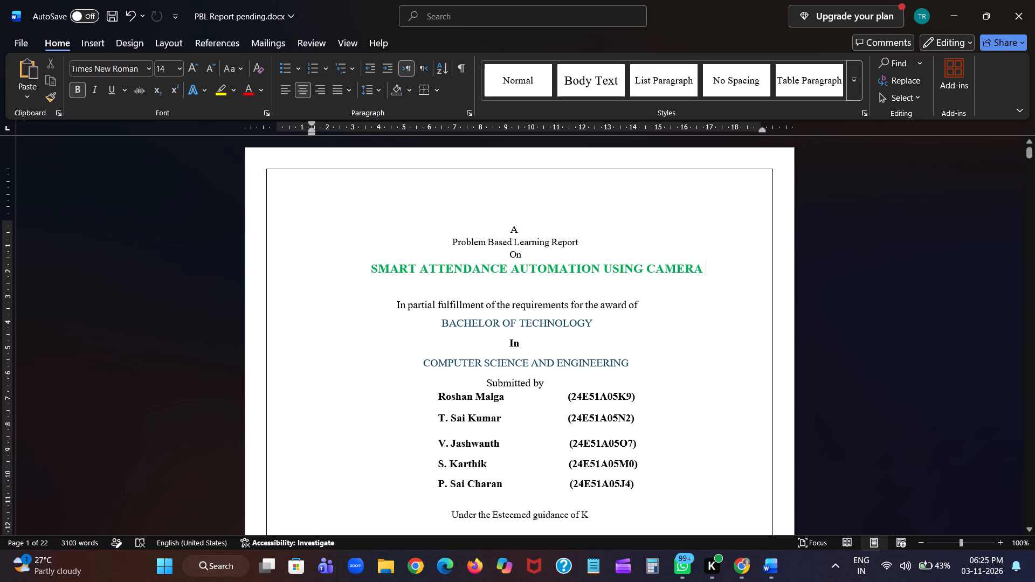
scroll(575, 331, "down", 1)
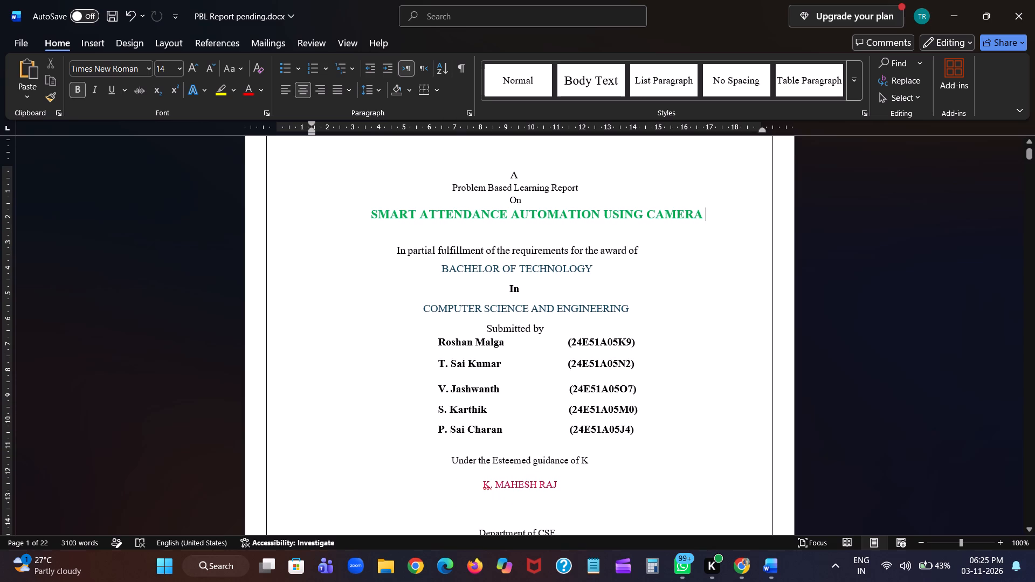
key("ctrl+s")
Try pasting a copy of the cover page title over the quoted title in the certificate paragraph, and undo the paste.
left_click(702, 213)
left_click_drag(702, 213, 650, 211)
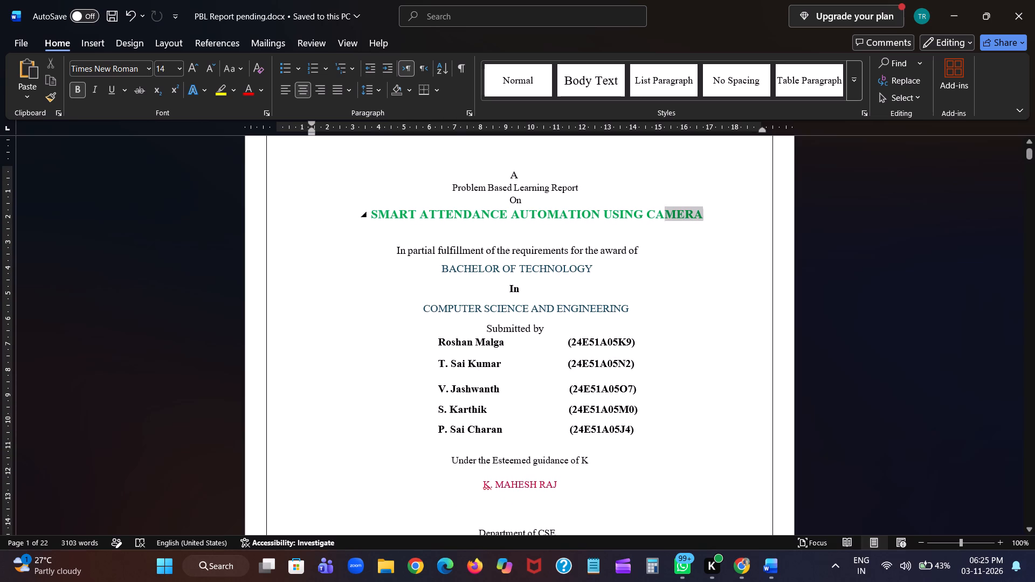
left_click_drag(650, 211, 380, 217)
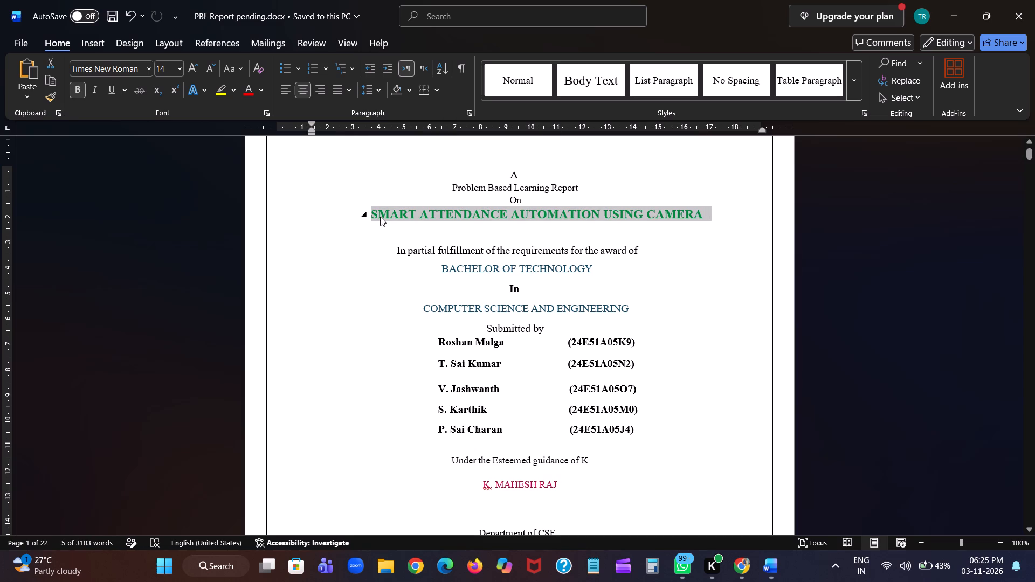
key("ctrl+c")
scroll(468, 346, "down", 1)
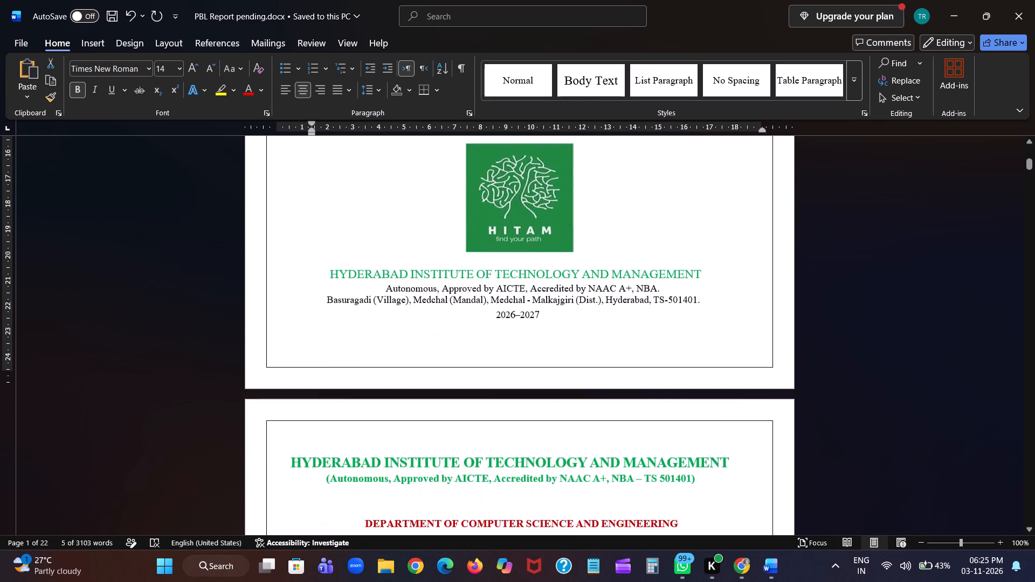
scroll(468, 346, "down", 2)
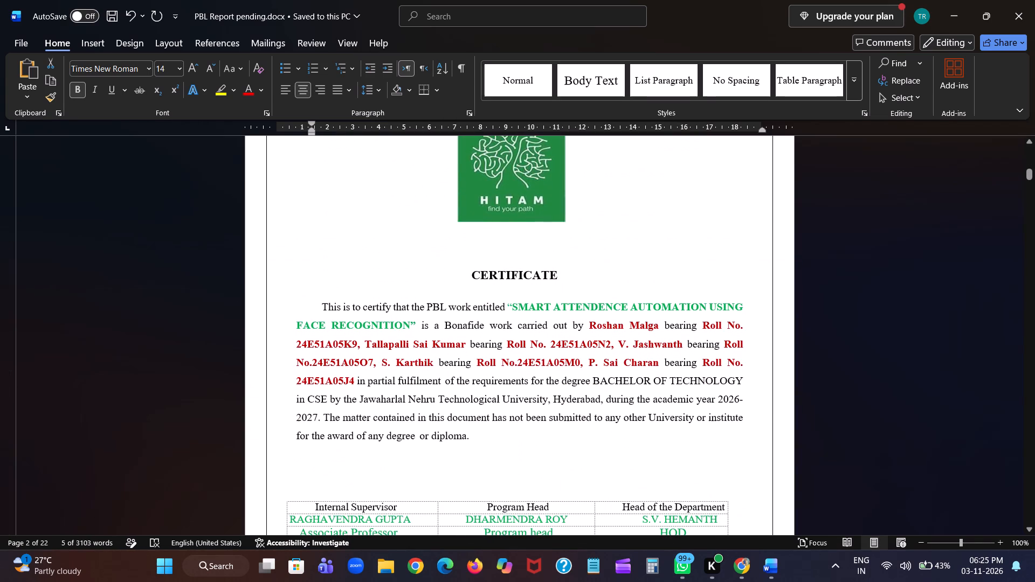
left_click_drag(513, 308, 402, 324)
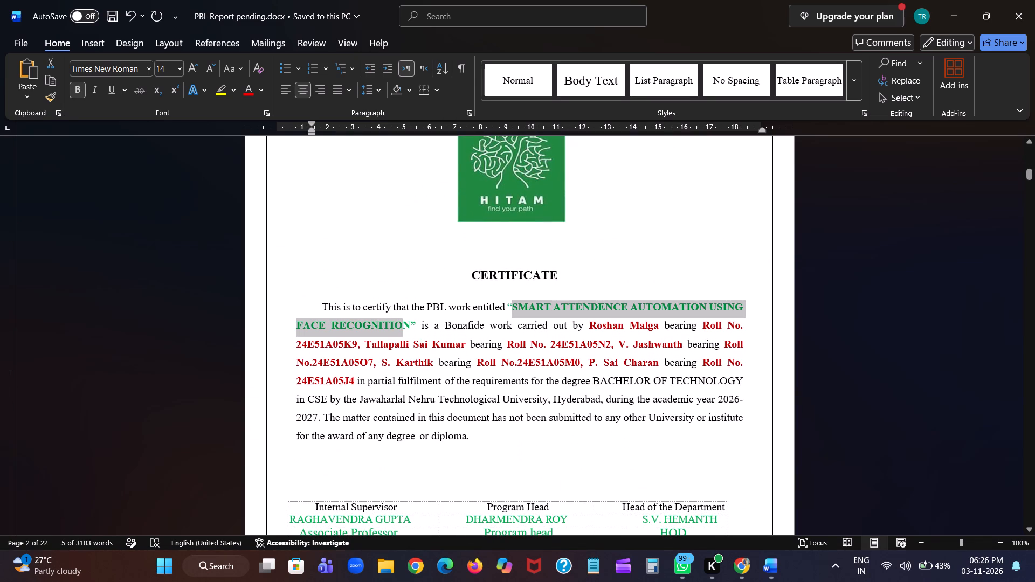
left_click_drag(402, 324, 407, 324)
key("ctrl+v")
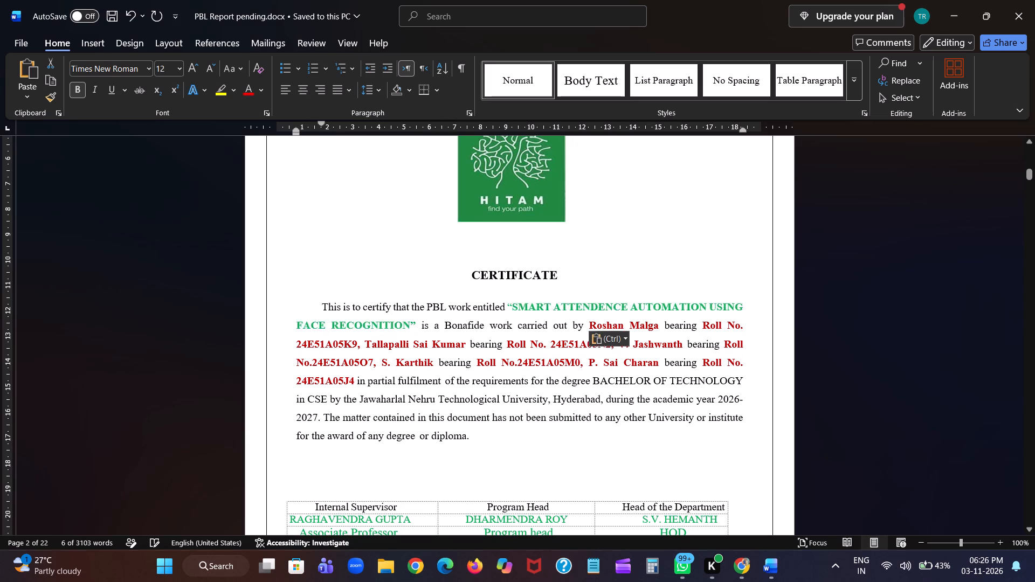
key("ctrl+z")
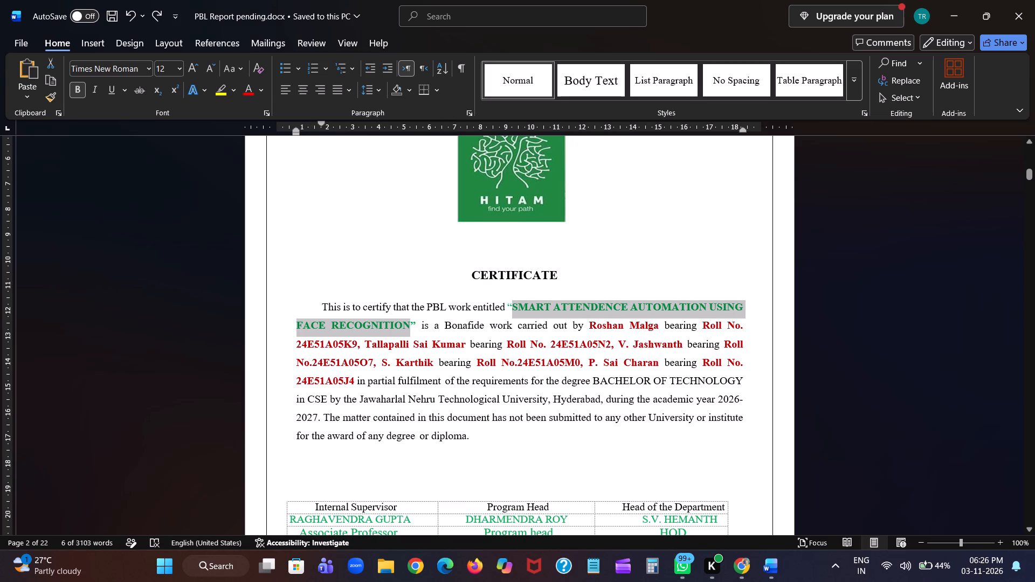
Replace "FACE RECOGNITION" with "CAMERA" in the project title quoted in the certificate paragraph, keeping the quotation marks.
left_click(412, 325)
key("BackSpace")
key("BackSpace")
key("BackSpace")
key("BackSpace")
key("BackSpace")
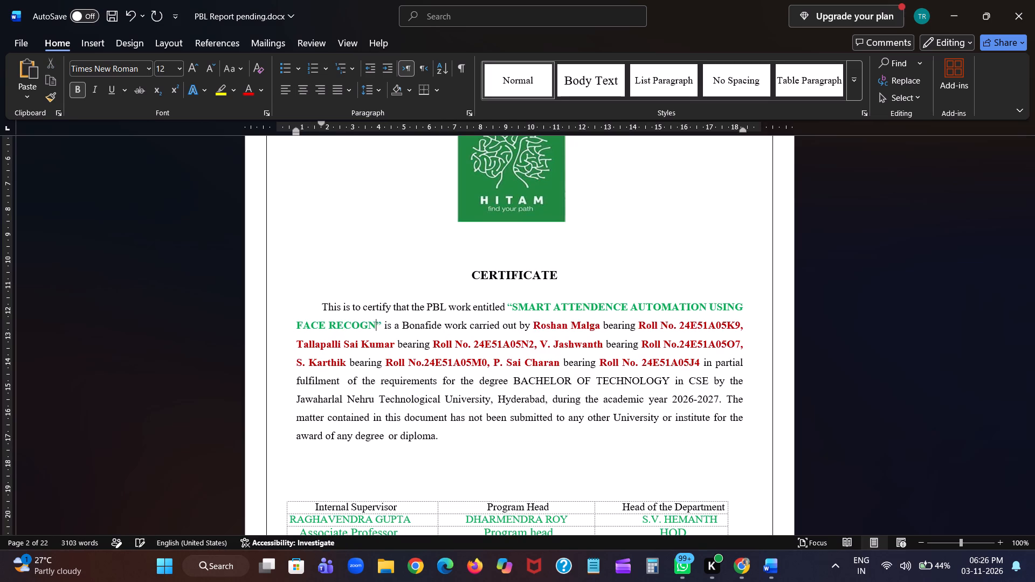
key("BackSpace")
key("BackSpace")
key("BackSpace")
key("BackSpace")
key("BackSpace")
key("BackSpace")
key("BackSpace")
key("BackSpace")
key("BackSpace")
key("BackSpace")
key("BackSpace")
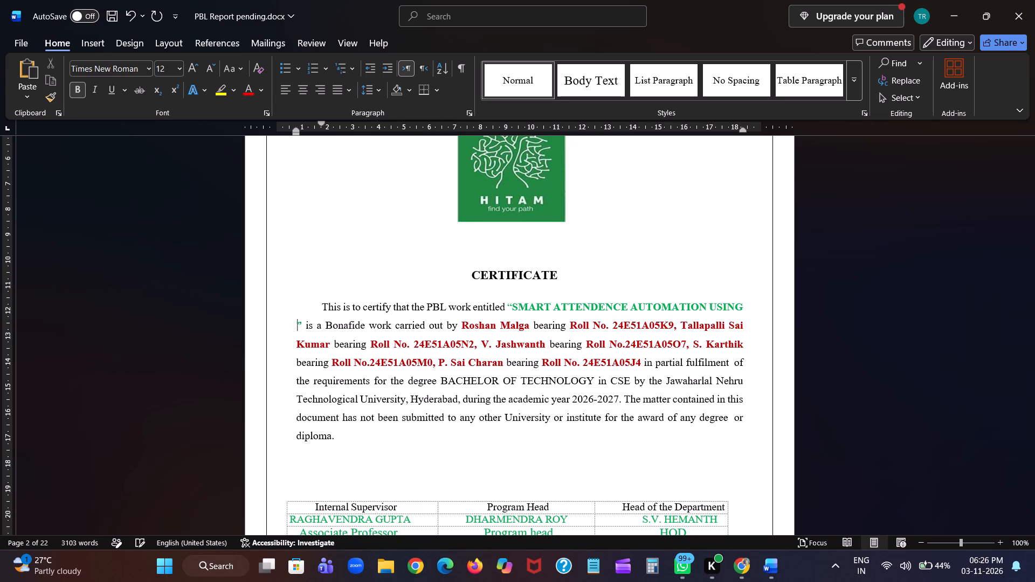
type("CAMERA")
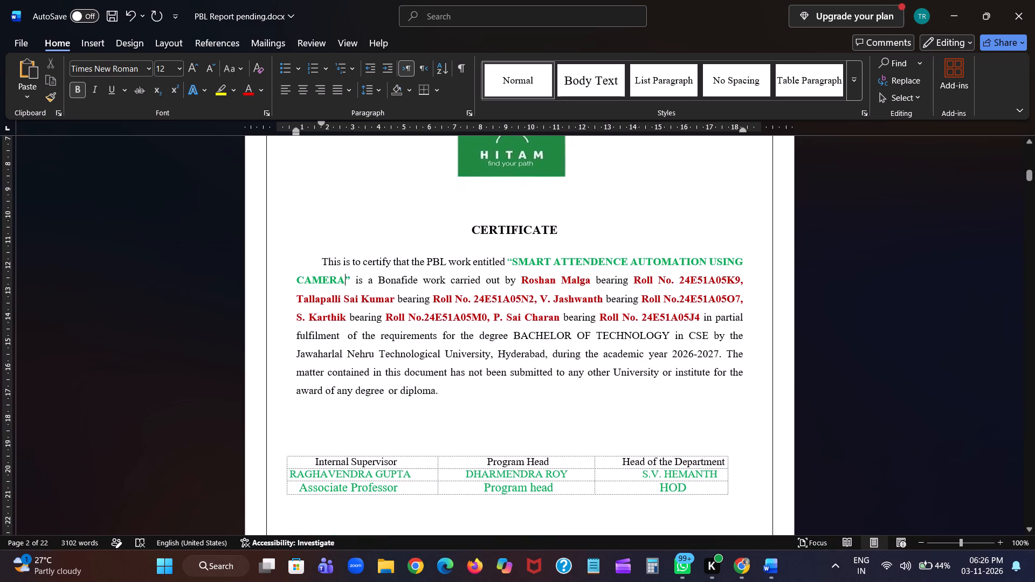
Replace the Internal Supervisor's name in the certificate's signature table with the guide's name from the cover page, in capitals.
scroll(567, 375, "down", 2)
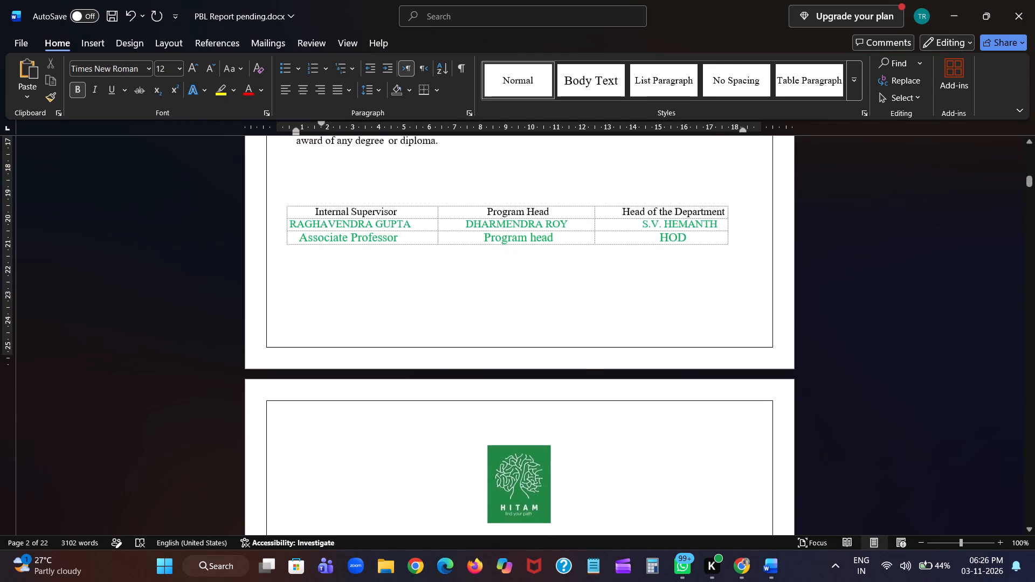
scroll(567, 375, "up", 1)
left_click(413, 355)
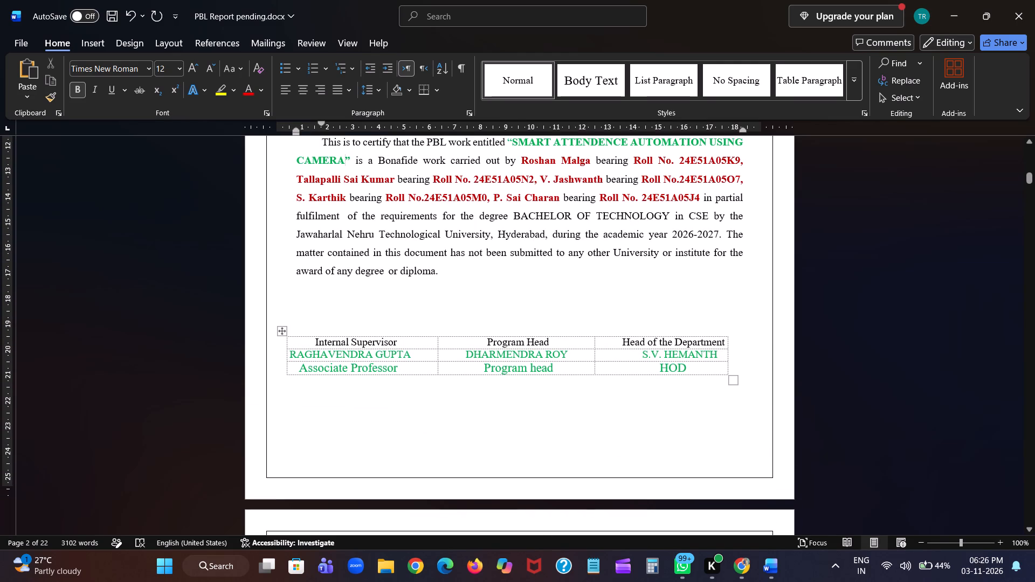
left_click(408, 355)
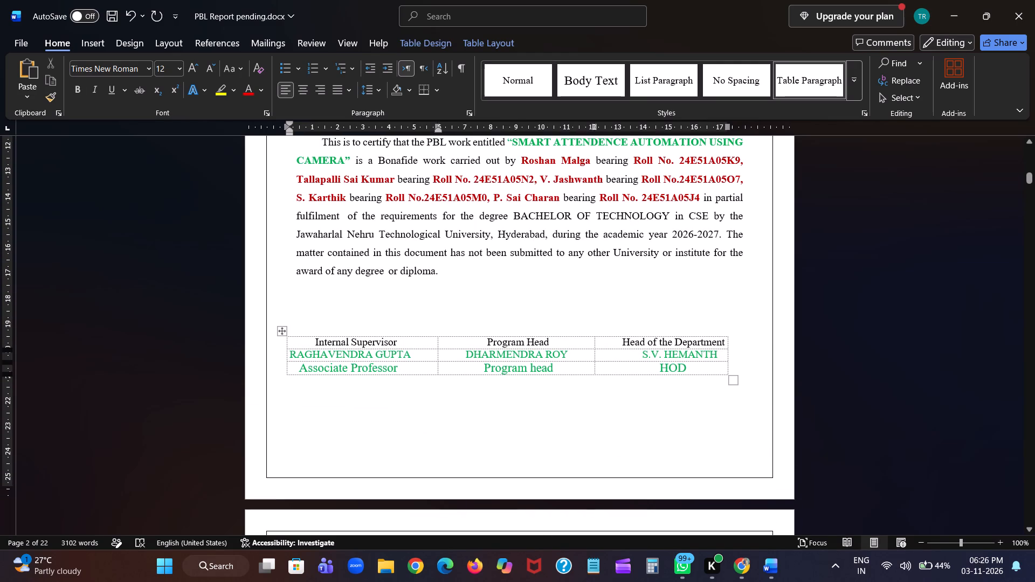
left_click_drag(410, 355, 316, 359)
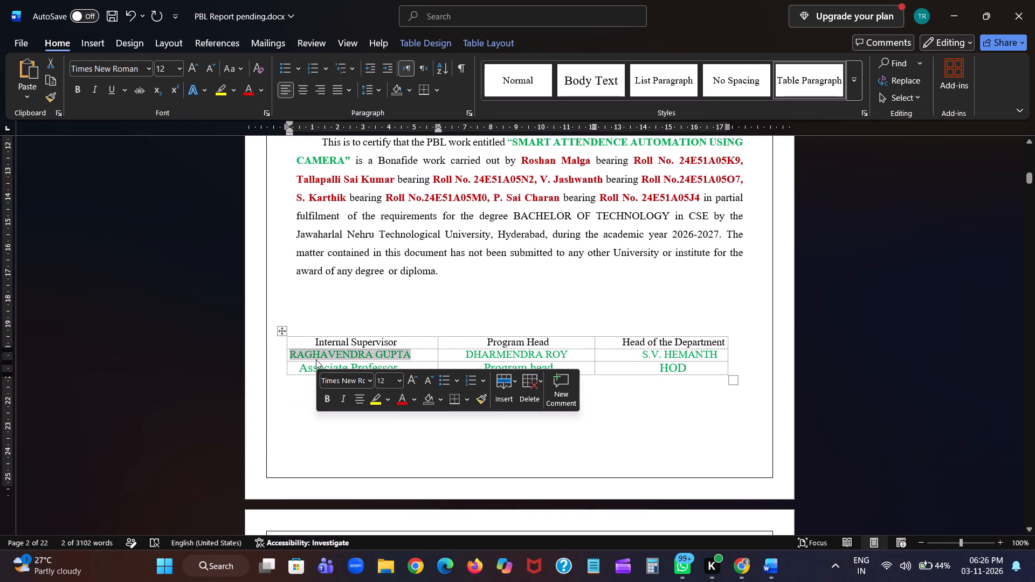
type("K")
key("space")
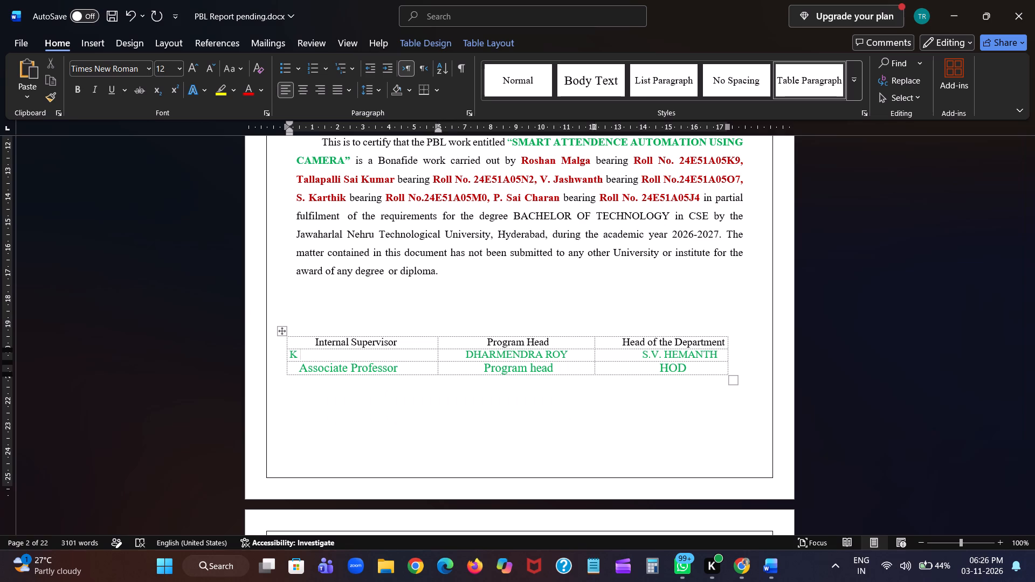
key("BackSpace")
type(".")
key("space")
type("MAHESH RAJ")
Centre the Internal Supervisor's name within its cell in the certificate's signature table.
left_click(372, 355)
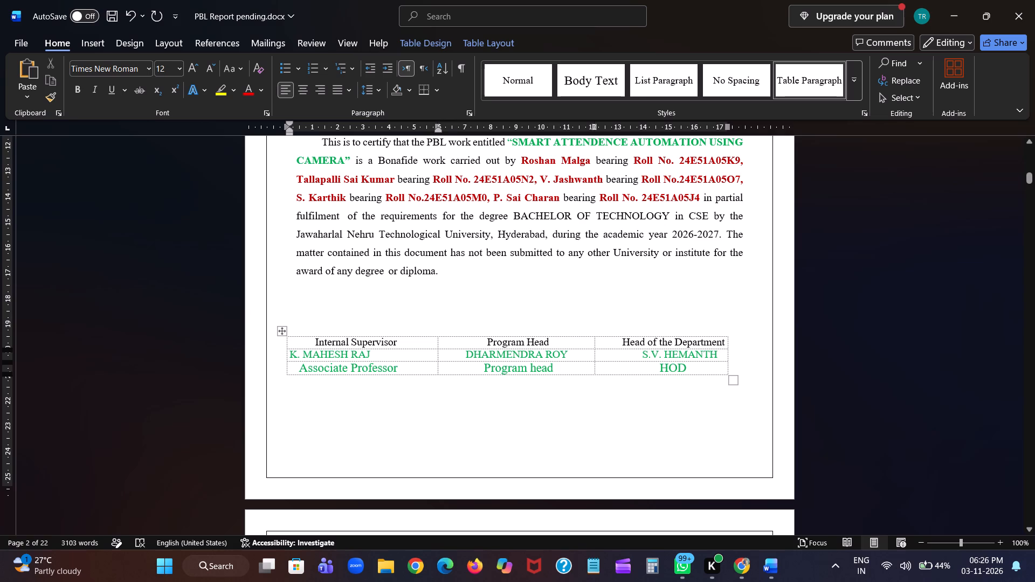
left_click(370, 363)
left_click(361, 369)
left_click_drag(381, 356, 307, 361)
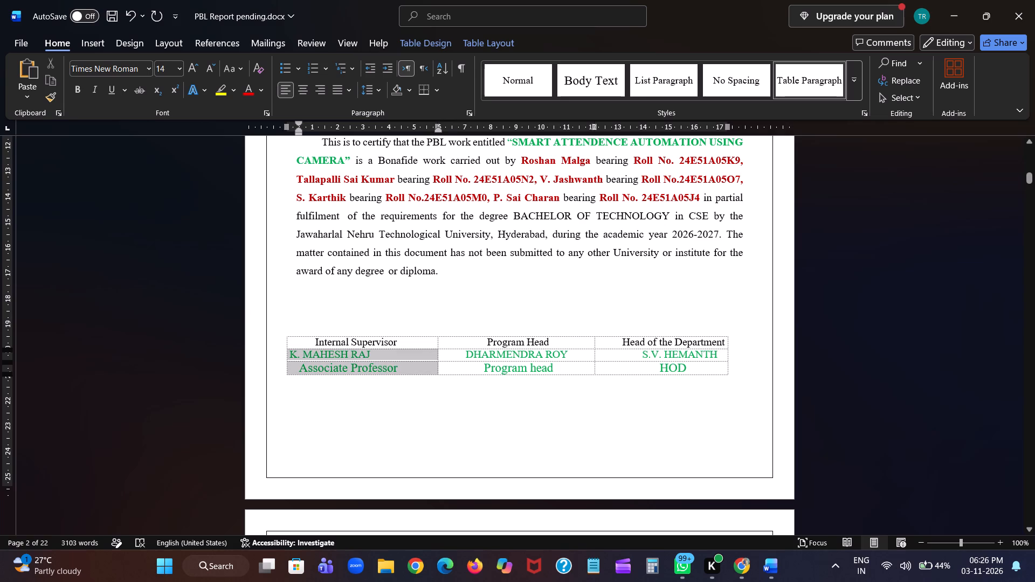
left_click_drag(307, 361, 326, 355)
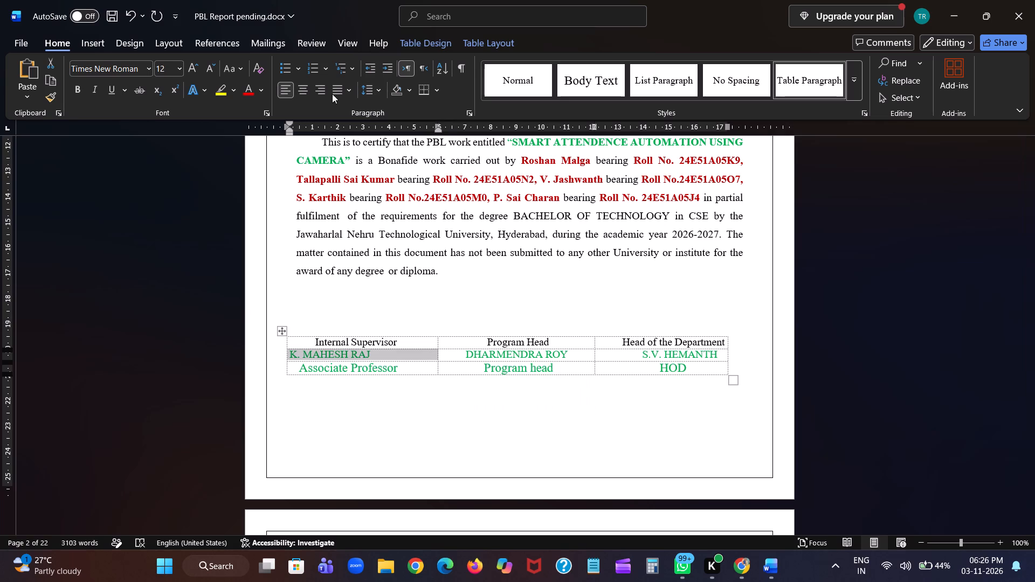
left_click(306, 91)
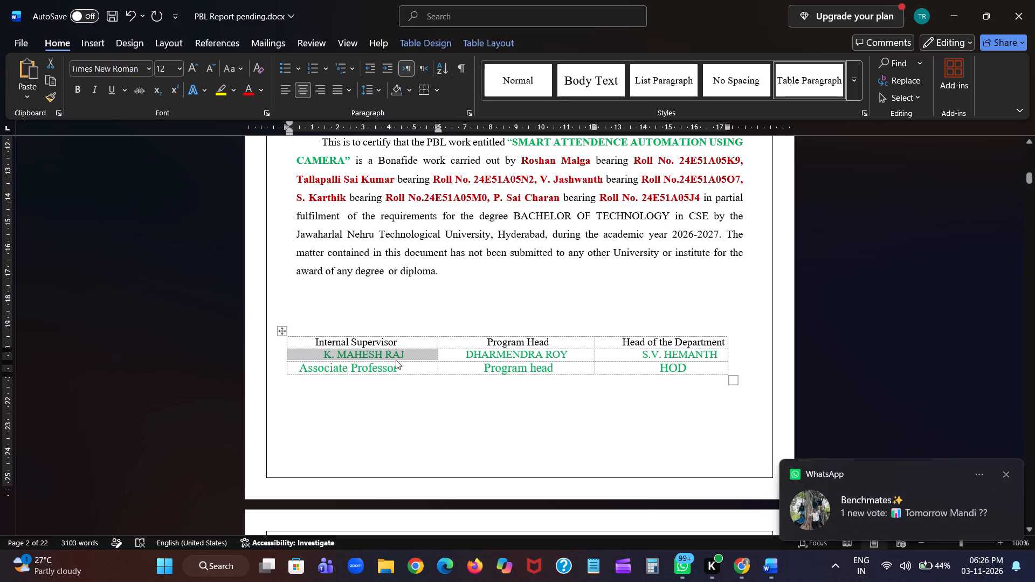
Delete "Associate Professor" from the Internal Supervisor column of the certificate's signature table.
left_click(402, 370)
left_click_drag(402, 370, 357, 372)
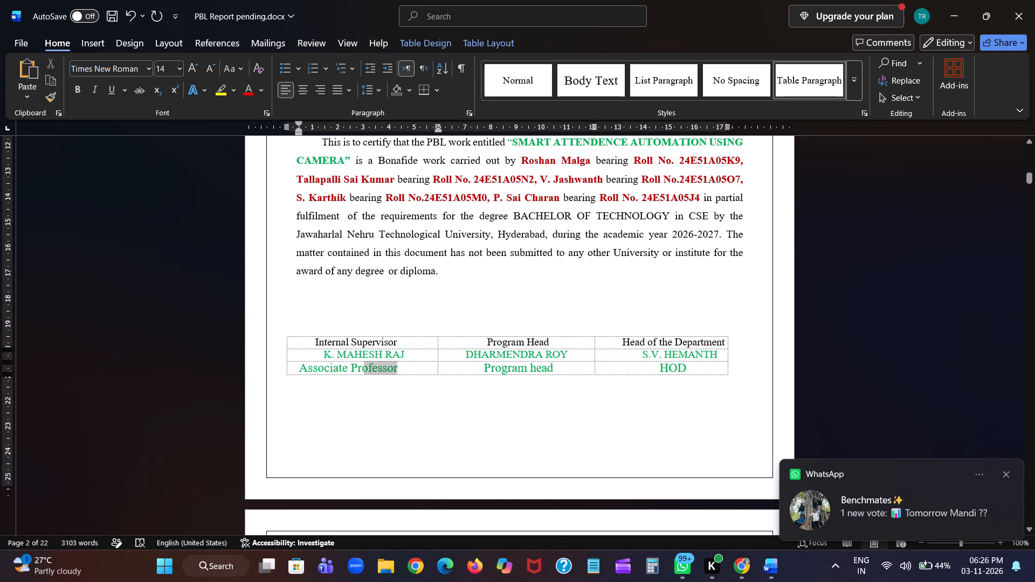
left_click_drag(357, 372, 333, 374)
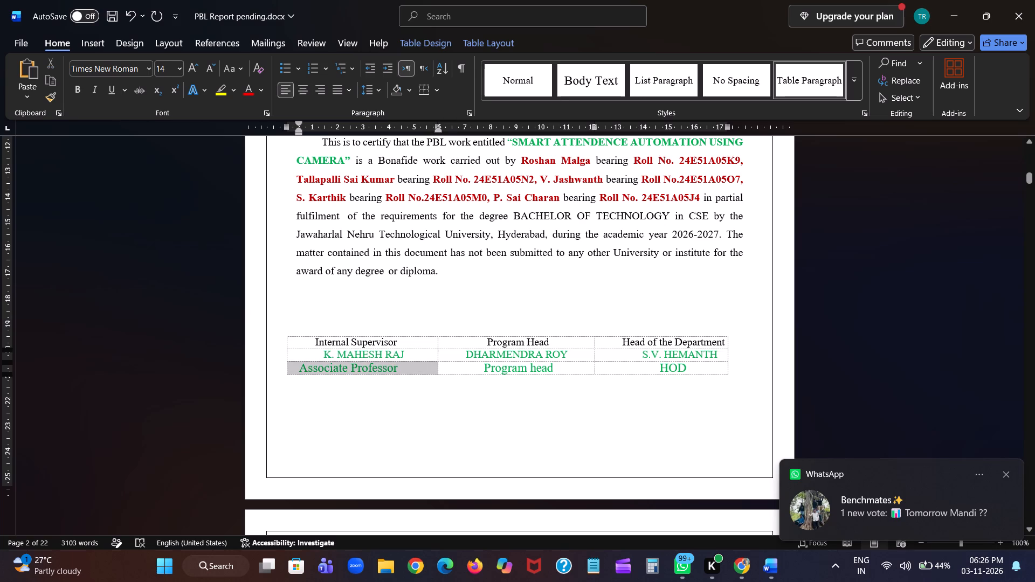
left_click_drag(333, 374, 397, 365)
left_click(397, 365)
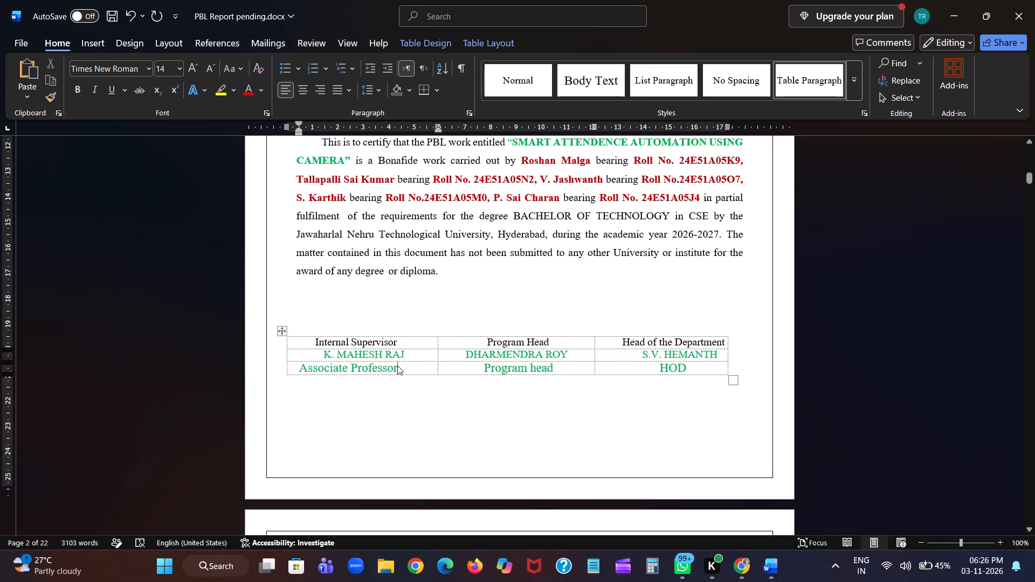
left_click(397, 365)
left_click_drag(405, 367, 319, 372)
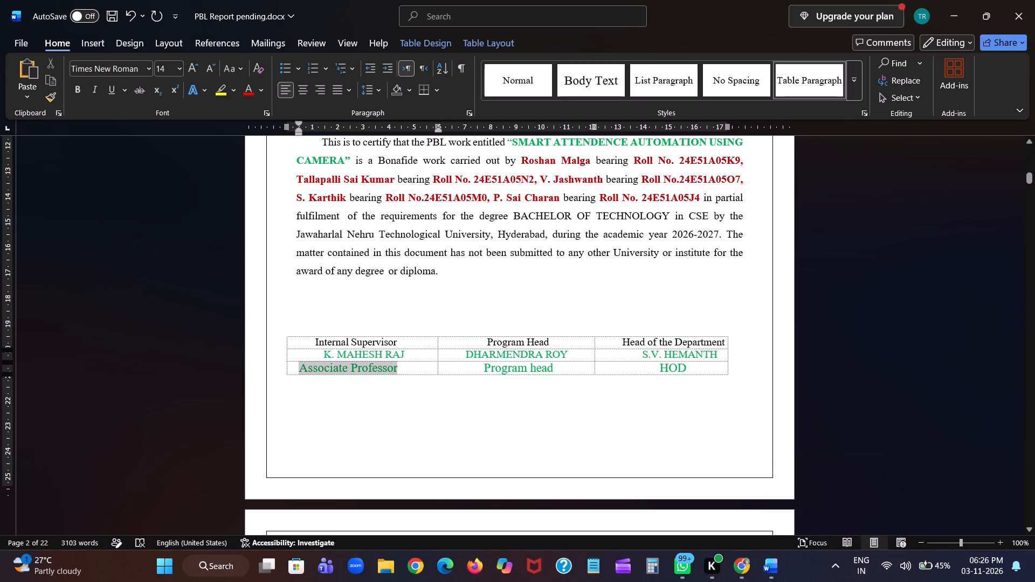
left_click_drag(319, 372, 312, 372)
key("BackSpace")
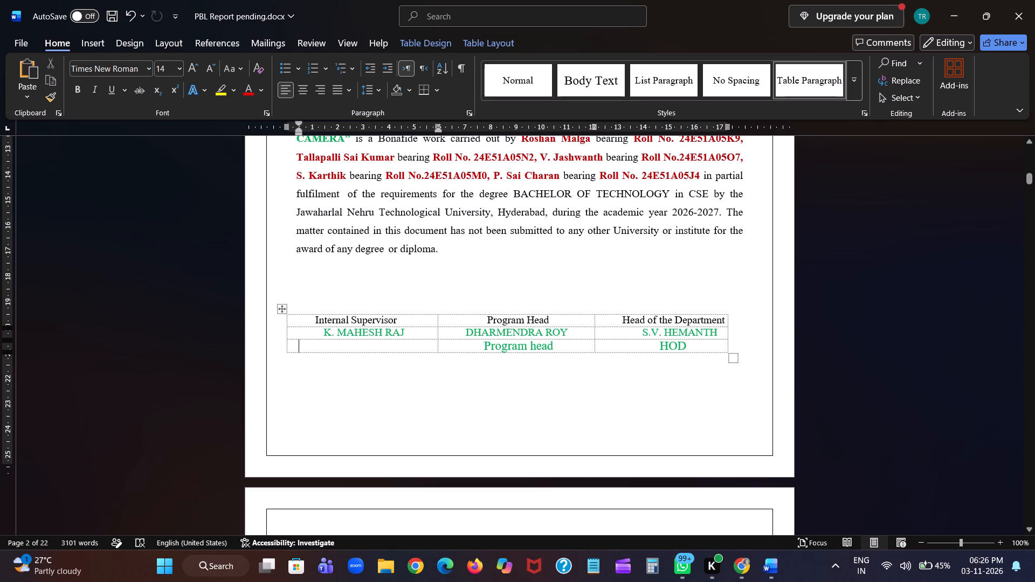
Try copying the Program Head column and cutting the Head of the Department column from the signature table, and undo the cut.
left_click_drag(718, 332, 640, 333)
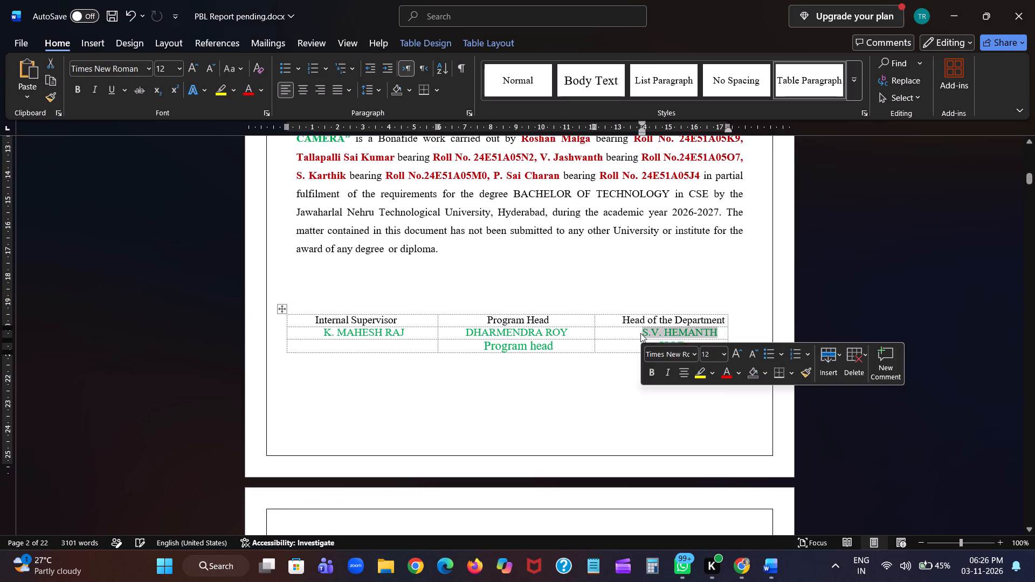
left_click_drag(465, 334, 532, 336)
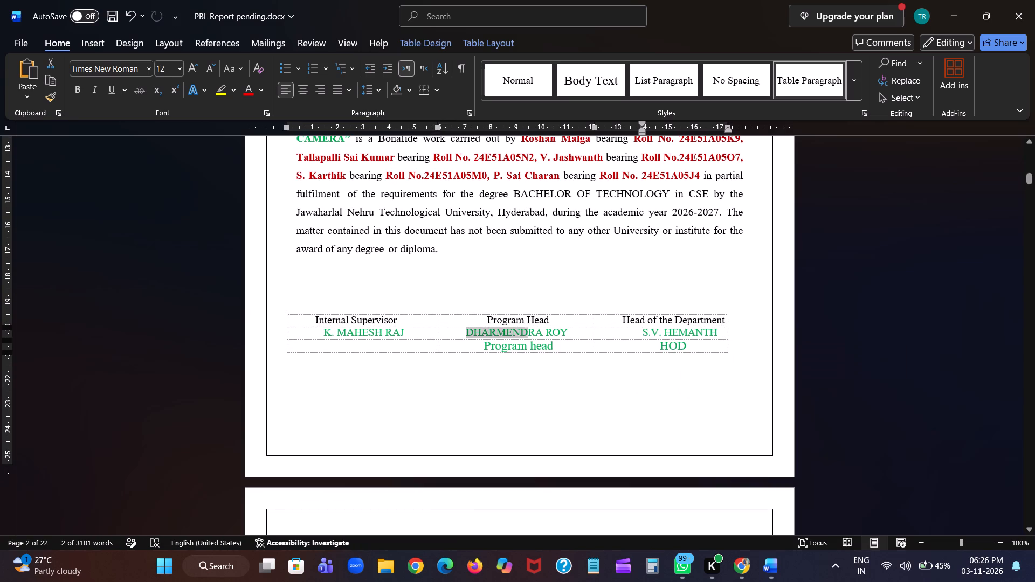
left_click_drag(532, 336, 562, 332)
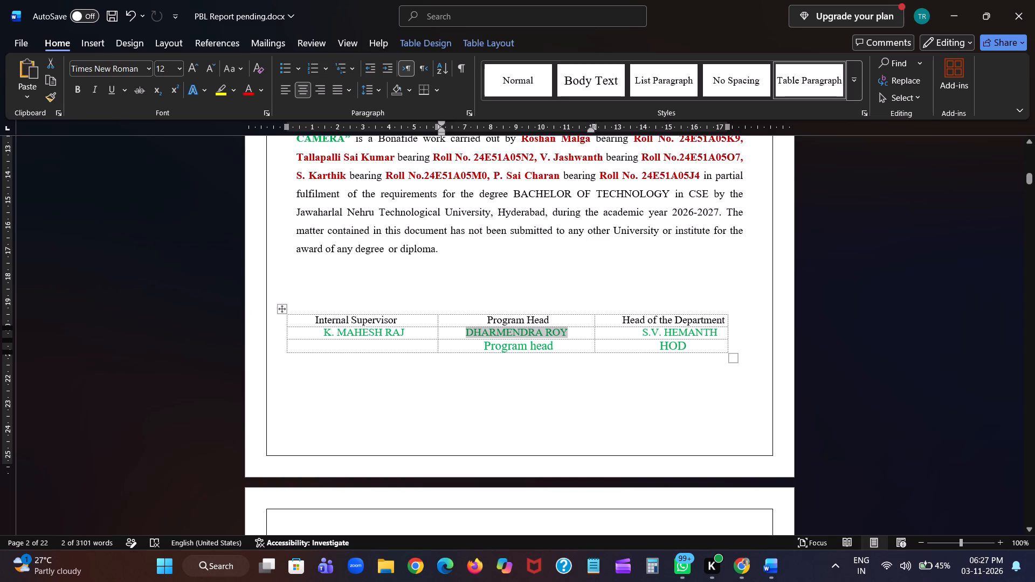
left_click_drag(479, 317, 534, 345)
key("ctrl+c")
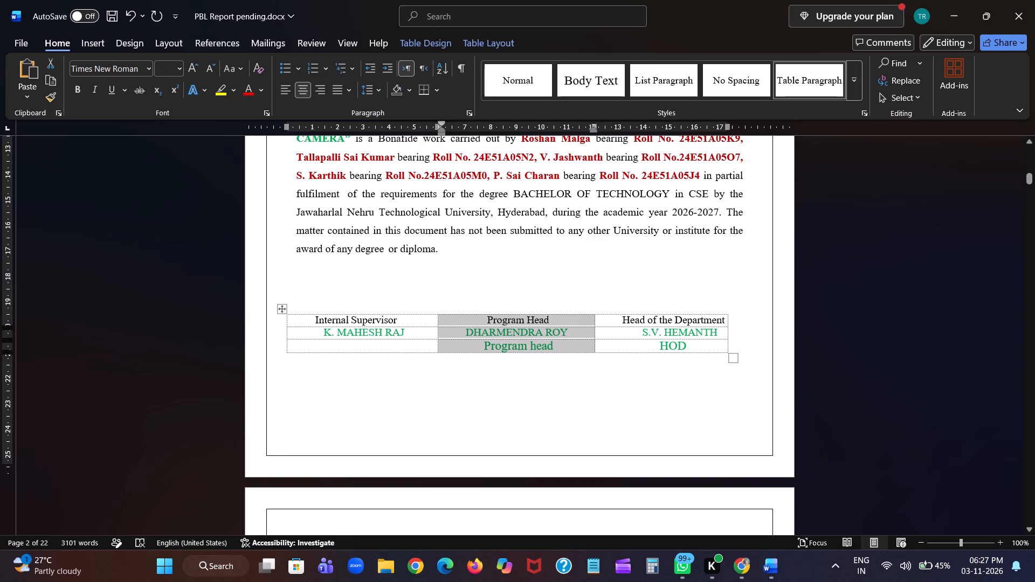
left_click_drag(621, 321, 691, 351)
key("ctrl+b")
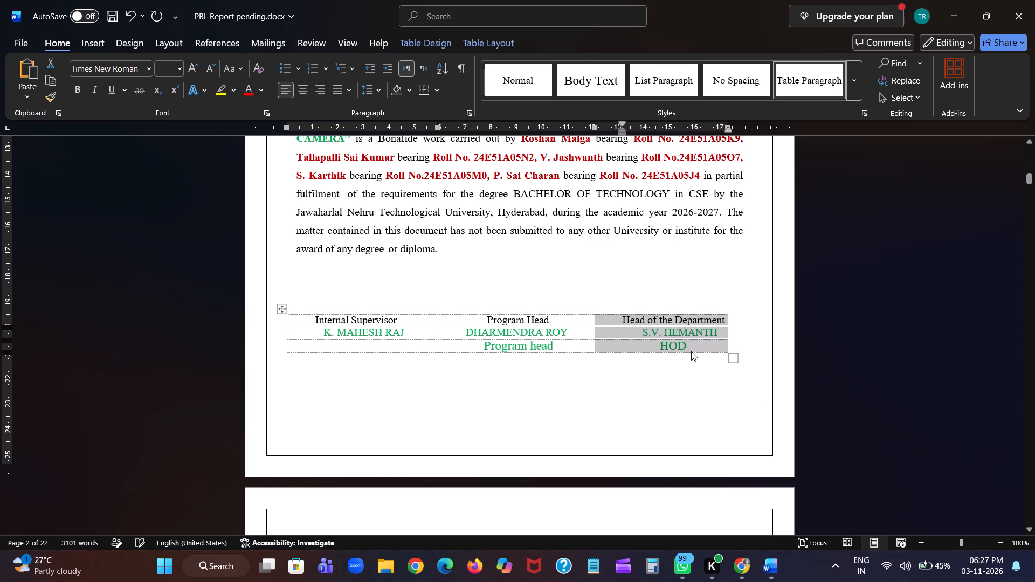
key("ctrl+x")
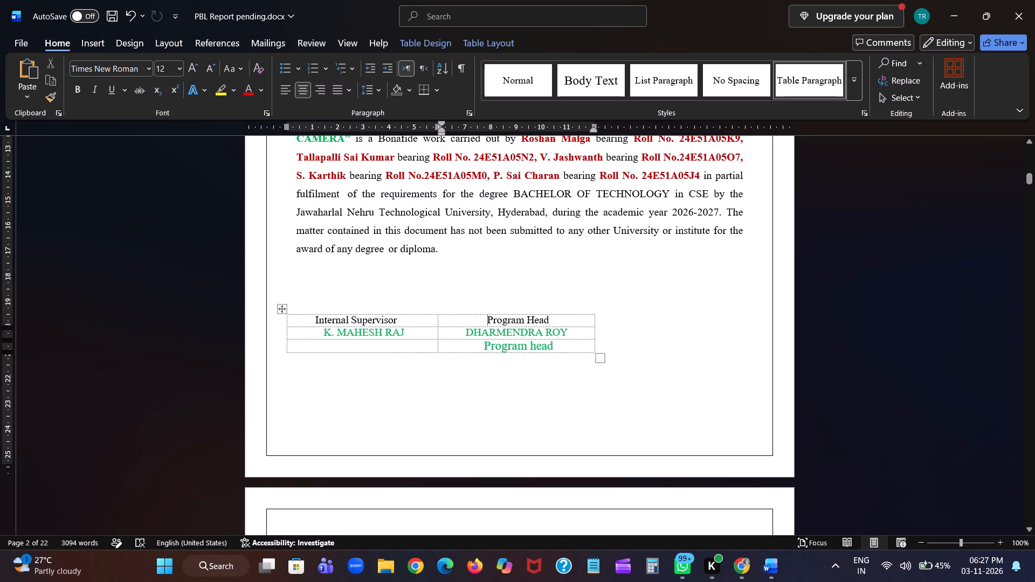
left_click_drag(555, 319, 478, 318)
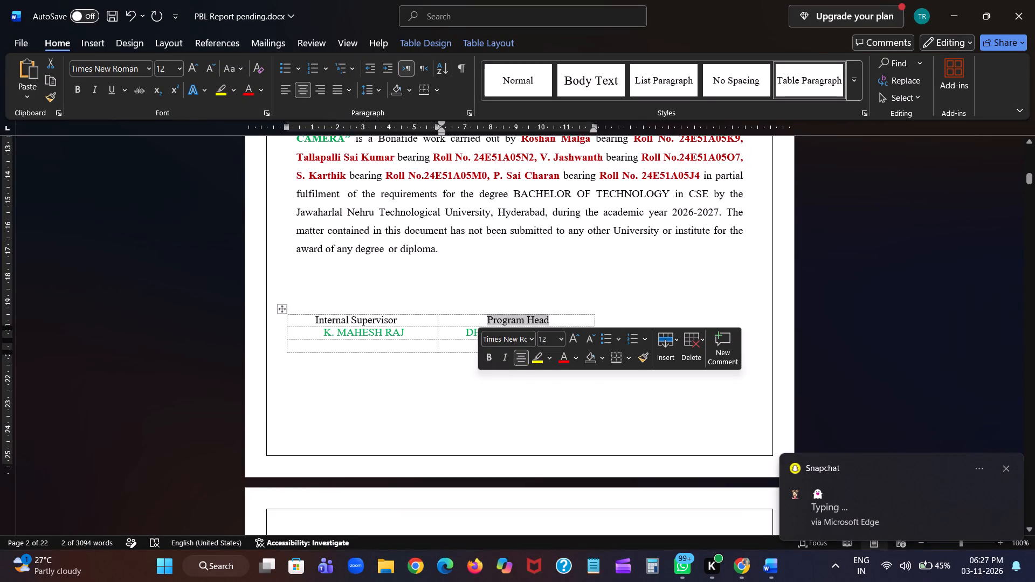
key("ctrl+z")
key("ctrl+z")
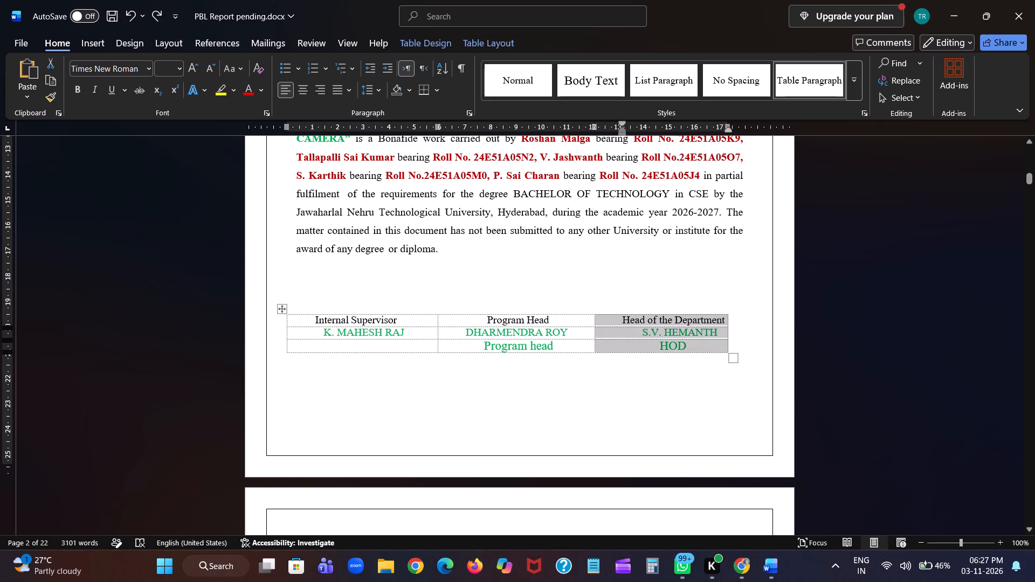
Replace the Head of the Department's name in the signature table with a copy of the Program Head's name.
left_click(461, 334)
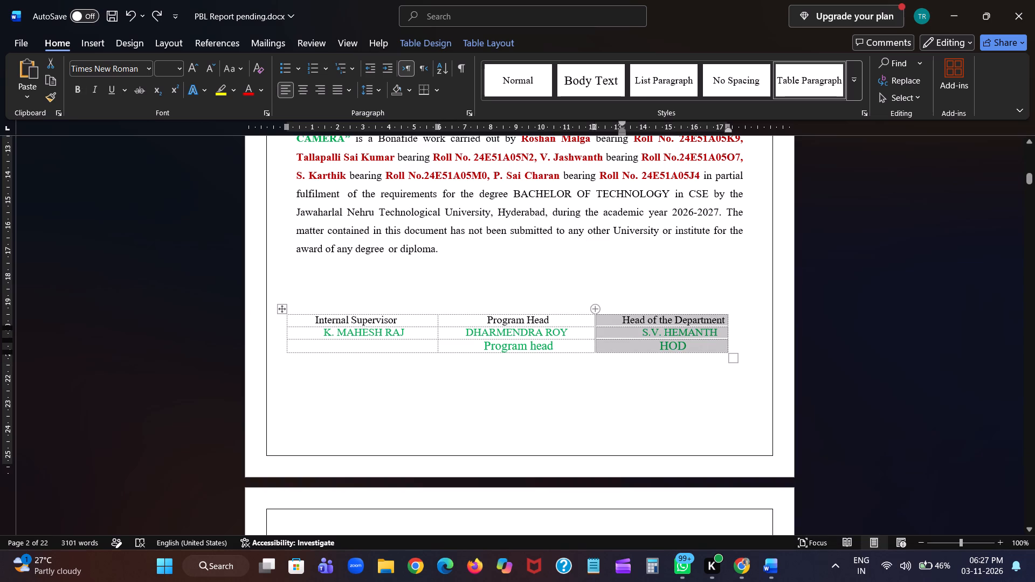
left_click(465, 332)
left_click_drag(465, 332, 520, 332)
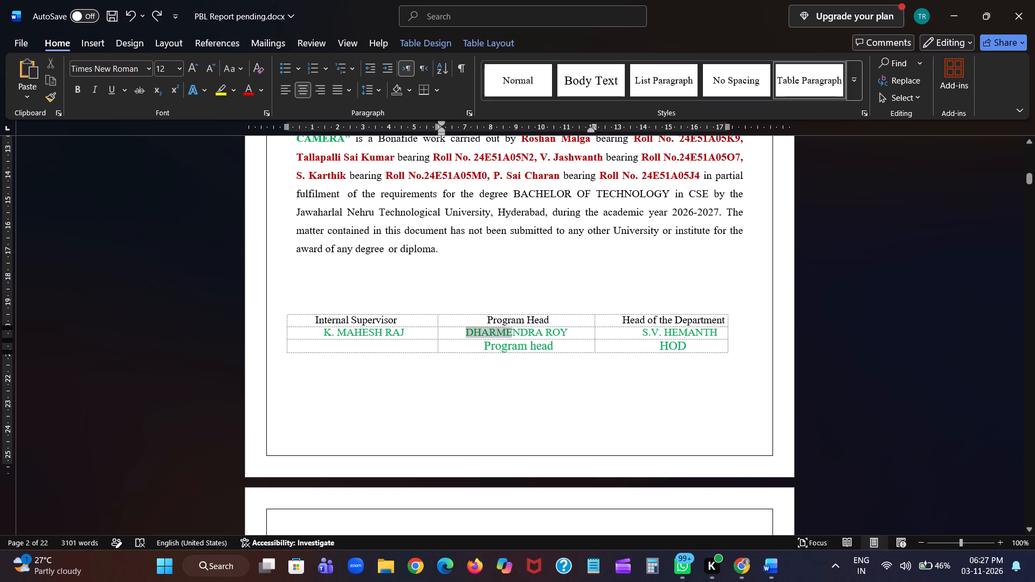
left_click_drag(520, 332, 565, 332)
key("ctrl+c")
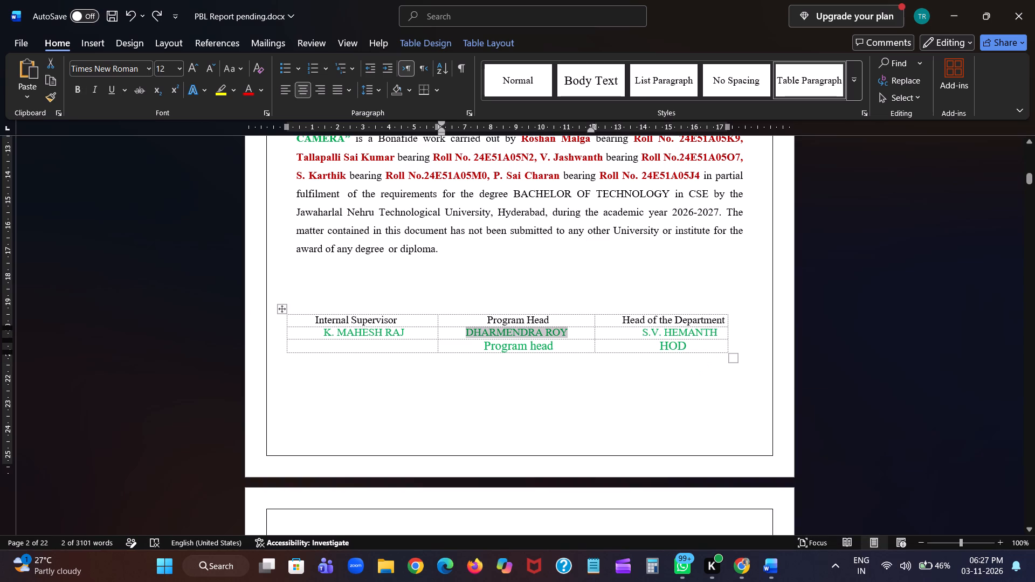
left_click_drag(640, 334, 695, 332)
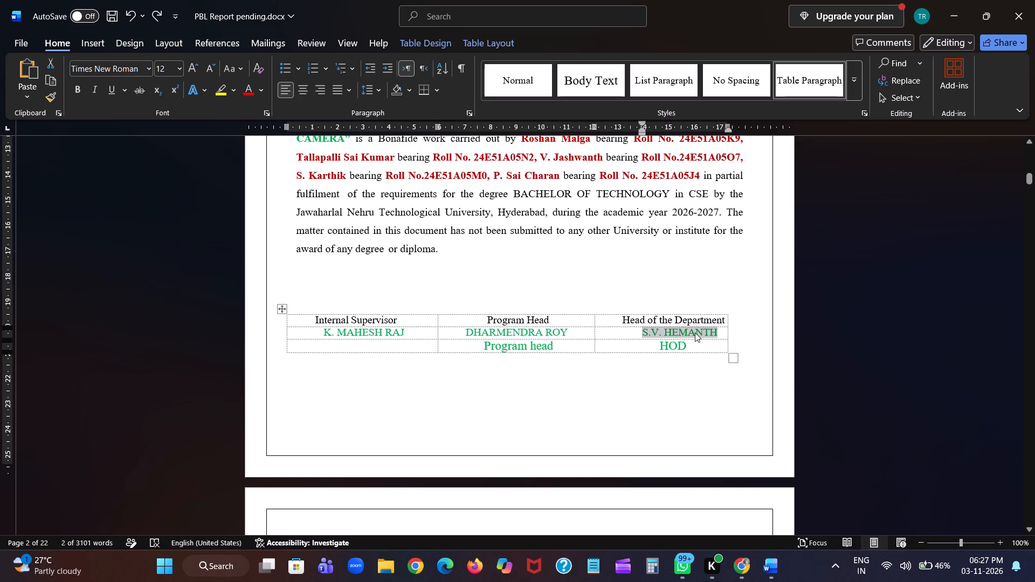
key("ctrl+v")
Remove the indent before the Head of the Department's name and centre the name in its cell.
left_click(638, 330)
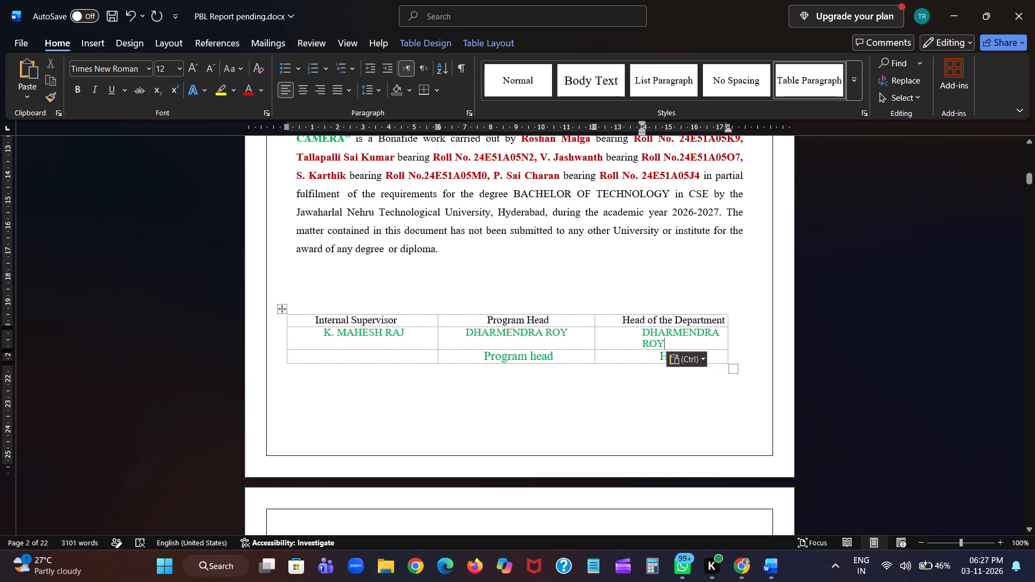
key("BackSpace")
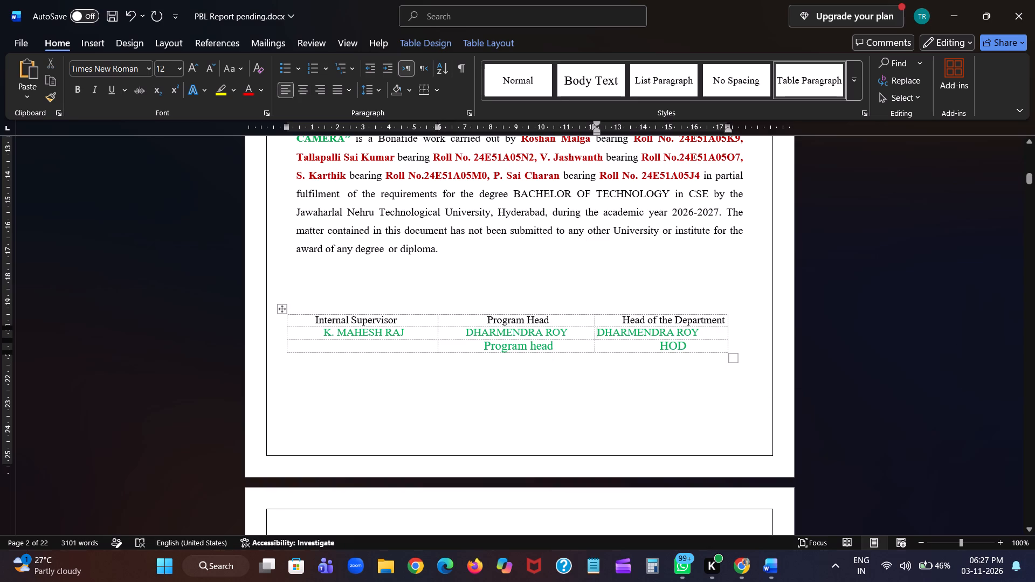
key("ctrl+shift+Right")
key("ctrl+shift+Right")
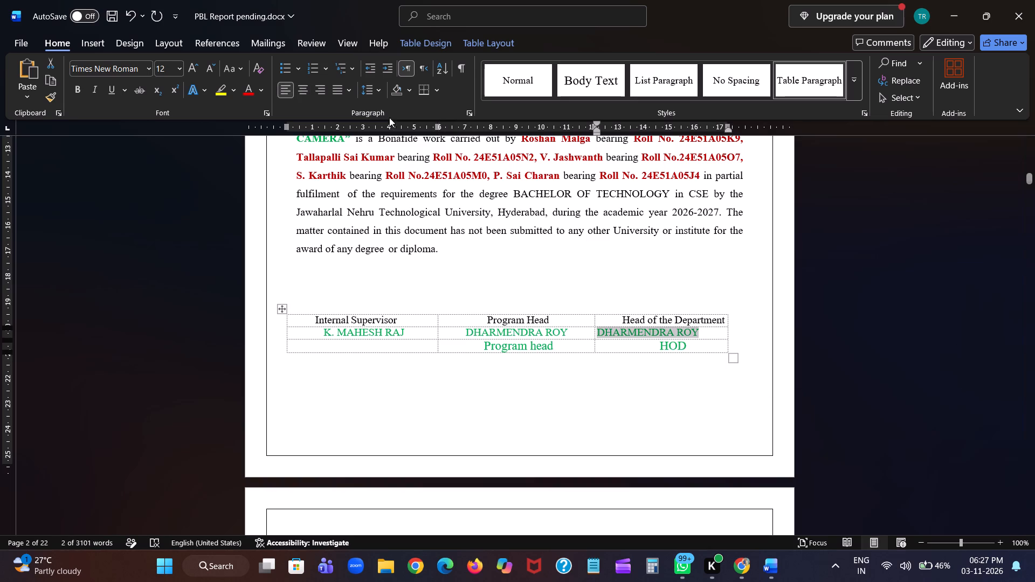
left_click(307, 92)
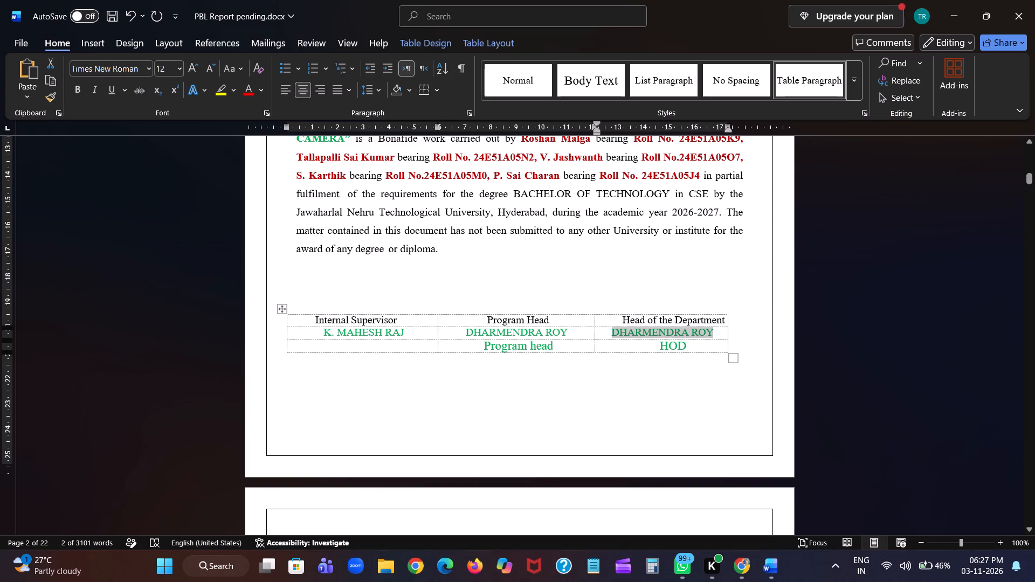
Remove the indent before "HOD" and centre it in its cell of the signature table.
left_click(657, 345)
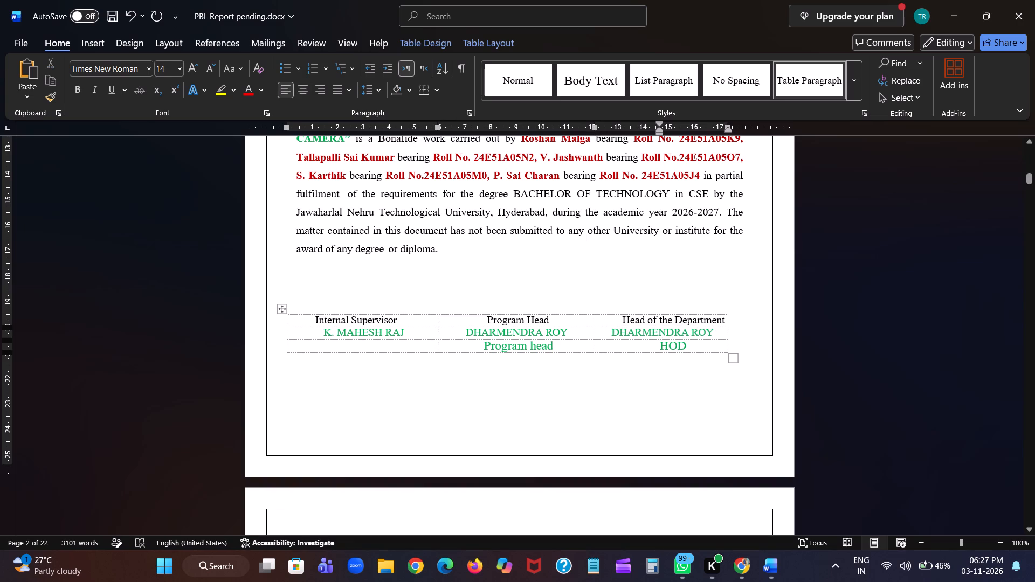
key("BackSpace")
left_click_drag(597, 345, 664, 345)
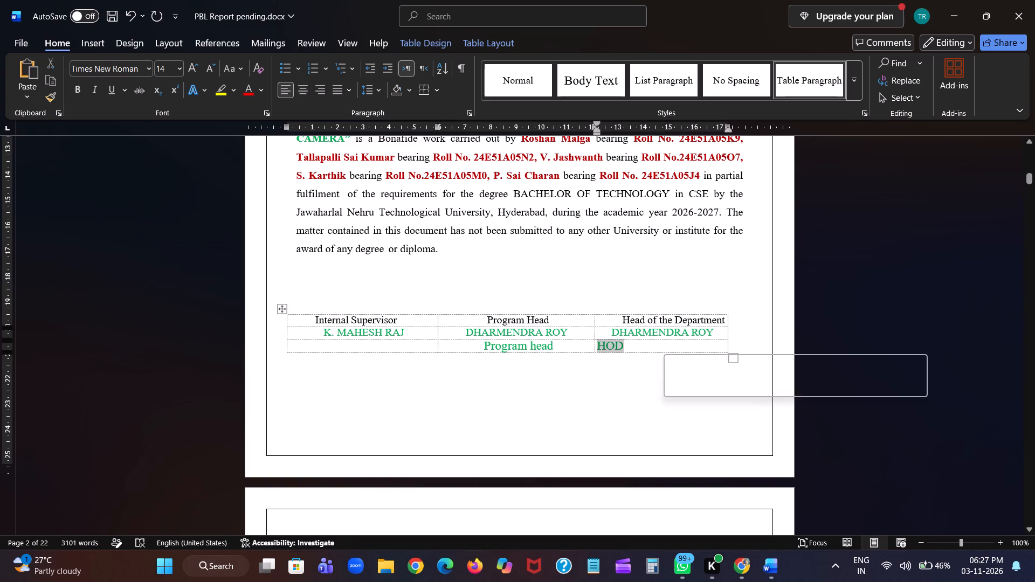
left_click(297, 85)
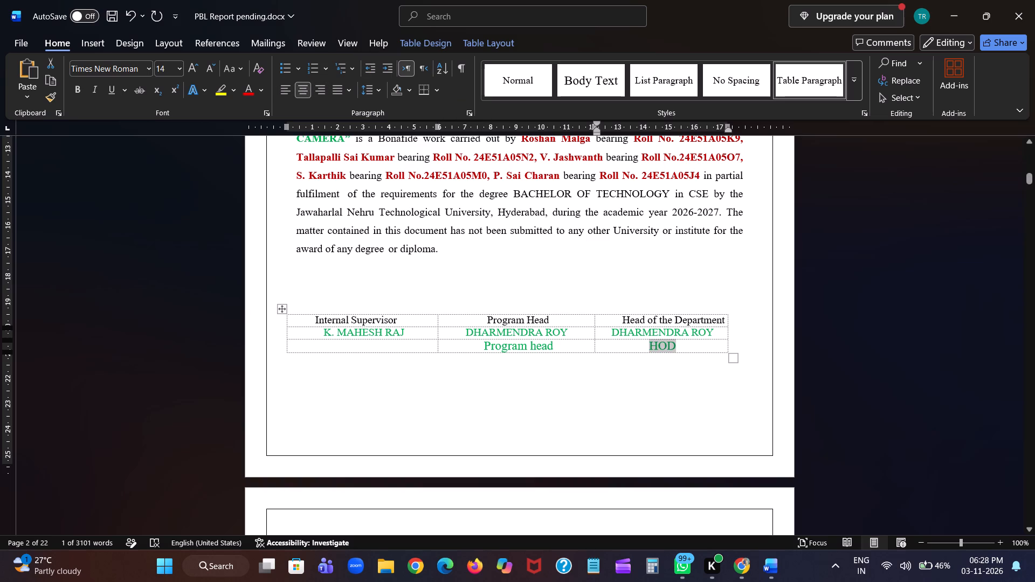
Delete the whole Program Head column from the certificate's signature table.
left_click_drag(570, 350, 505, 325)
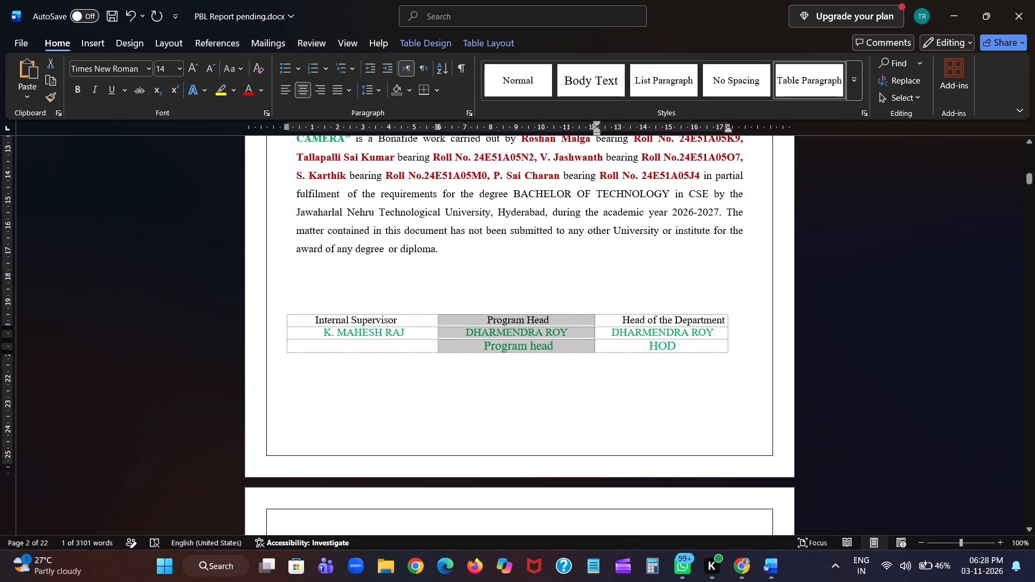
left_click_drag(505, 325, 505, 325)
key("BackSpace")
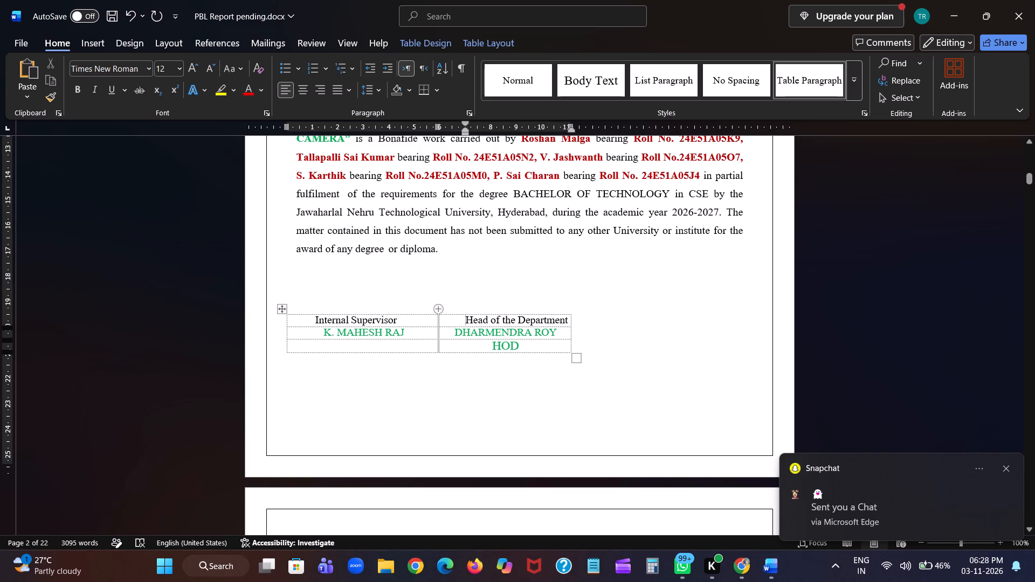
Insert a blank column between the Internal Supervisor and Head of the Department columns of the signature table.
left_click(437, 310)
left_click(584, 397)
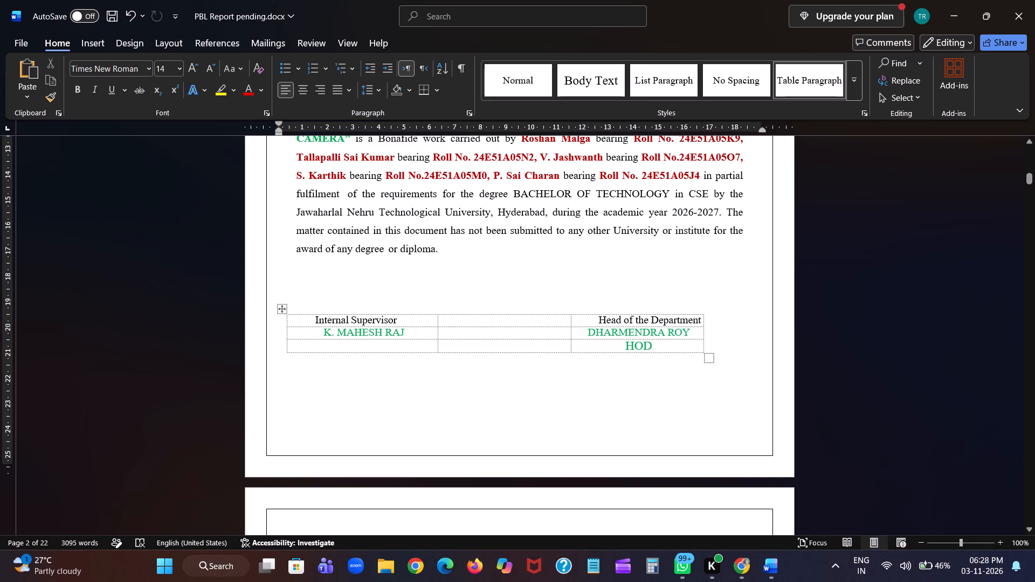
left_click(666, 280)
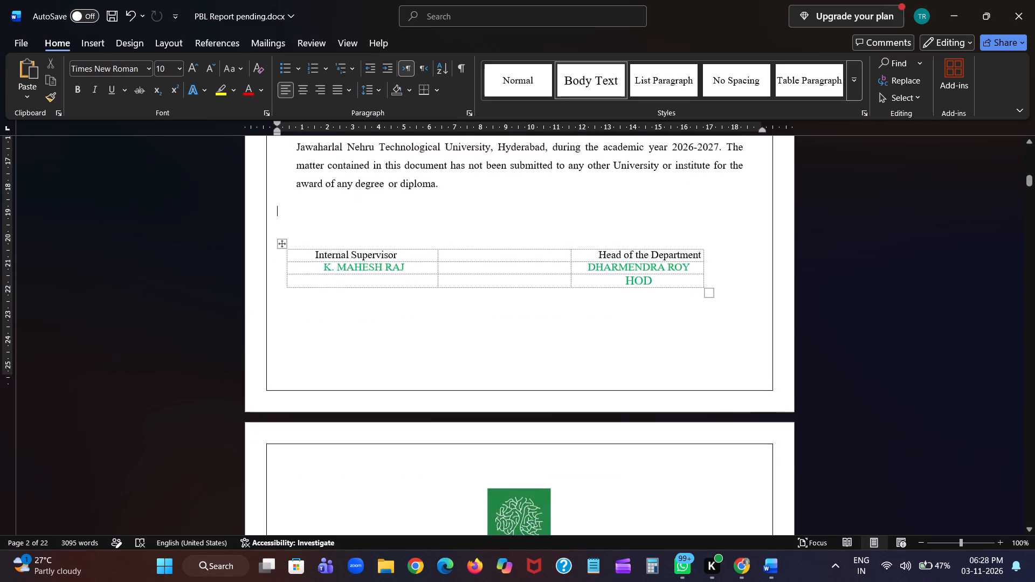
Save the report document.
scroll(611, 357, "up", 1)
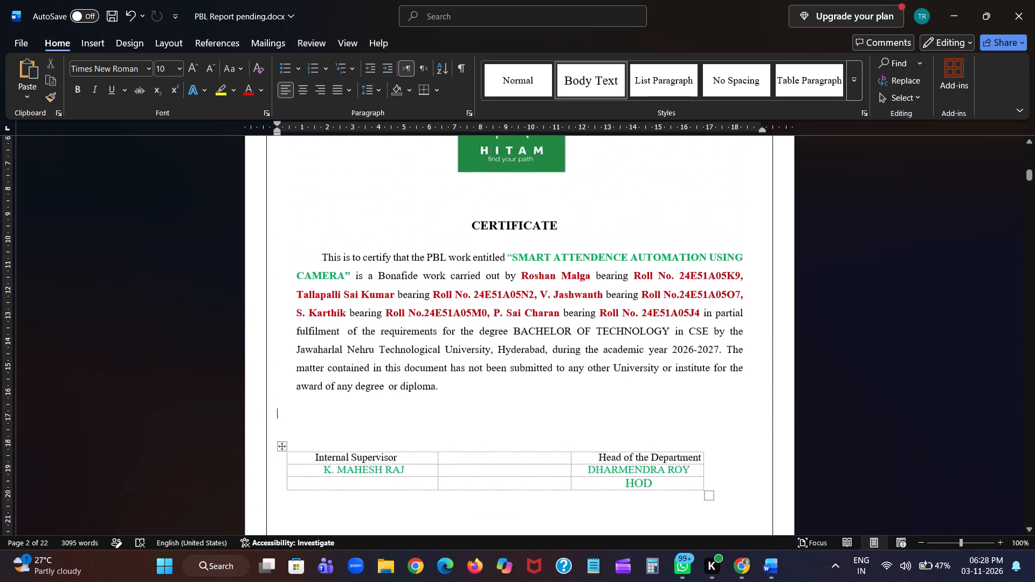
scroll(611, 357, "up", 1)
key("ctrl+s")
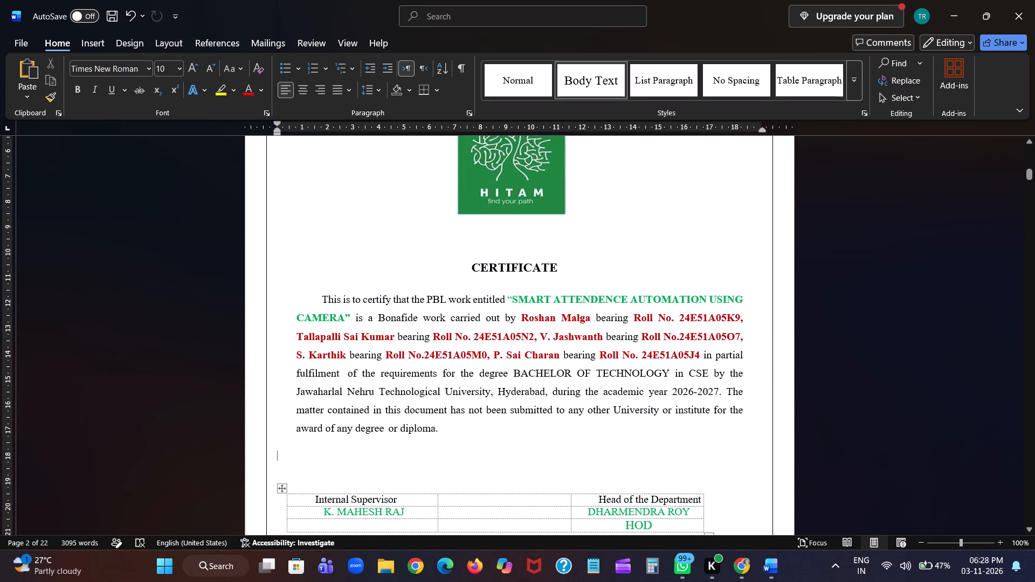
Remove the stray "K" after "Under the Esteemed guidance of" on the cover page, keeping the guide's full name on its own line.
scroll(611, 357, "up", 2)
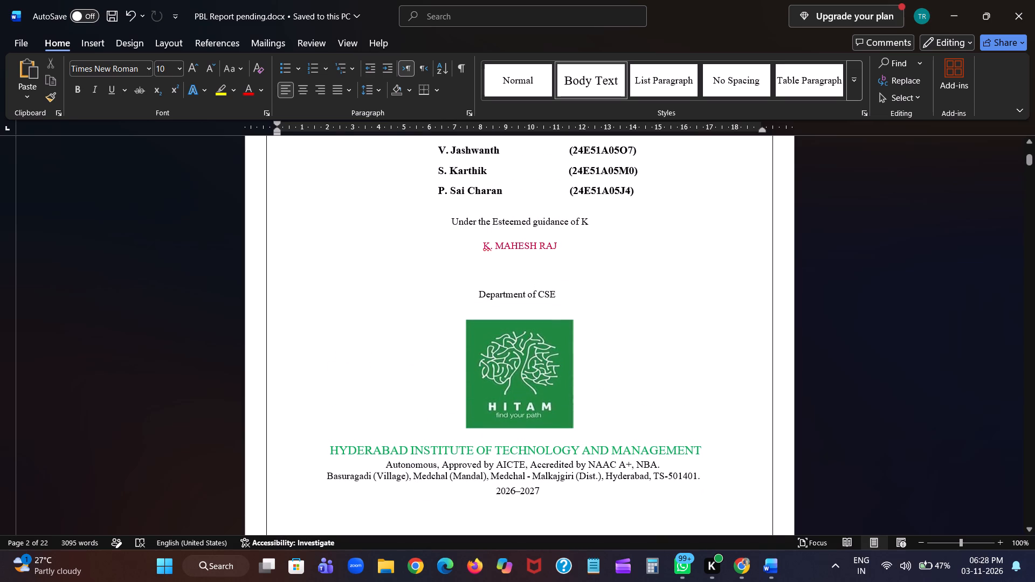
left_click(585, 218)
key("BackSpace")
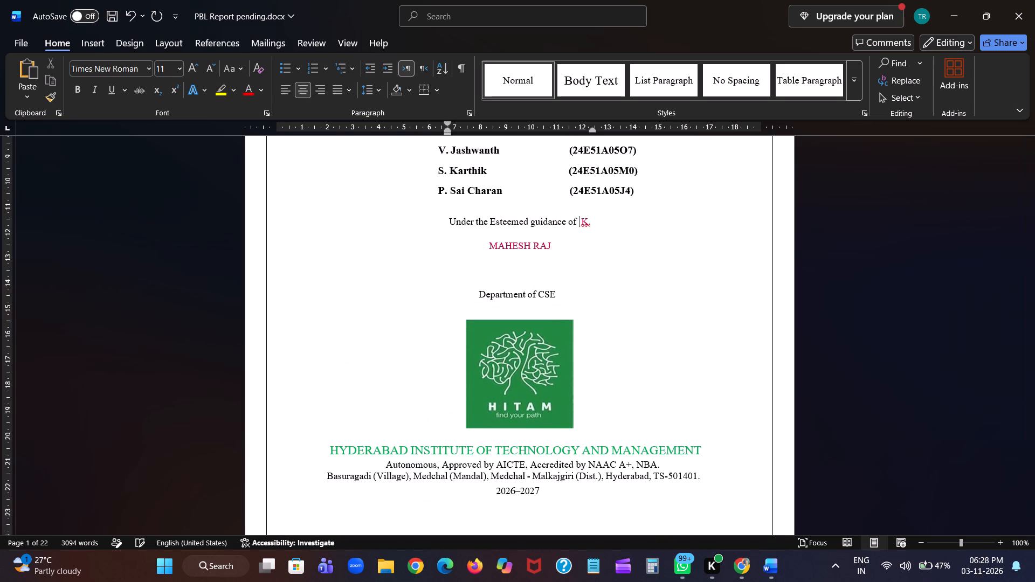
key("Return")
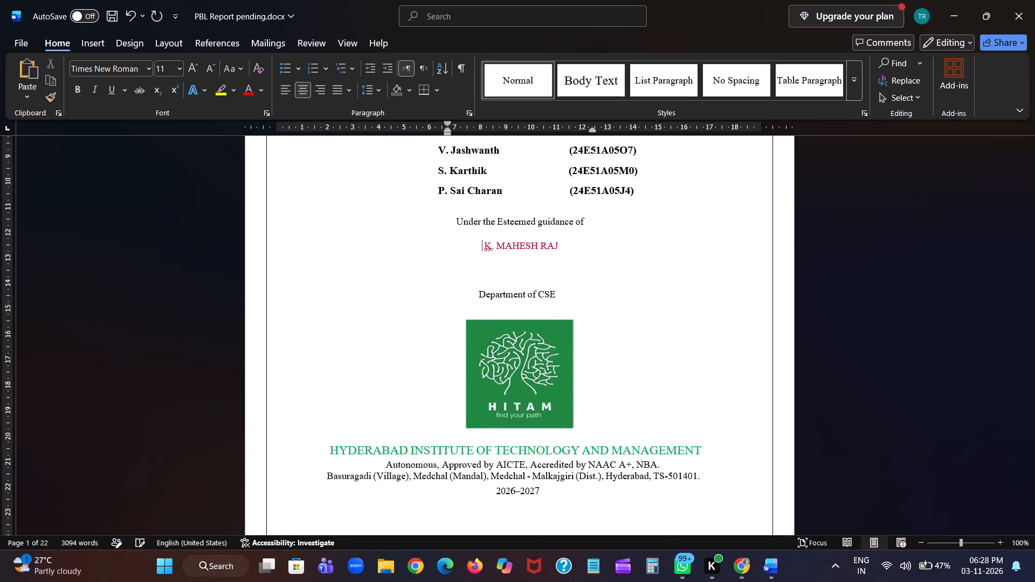
Save the report document.
key("ctrl+s")
Review the cover page and the certificate's signature table to check the updated guide and signatory details.
scroll(585, 256, "down", 1)
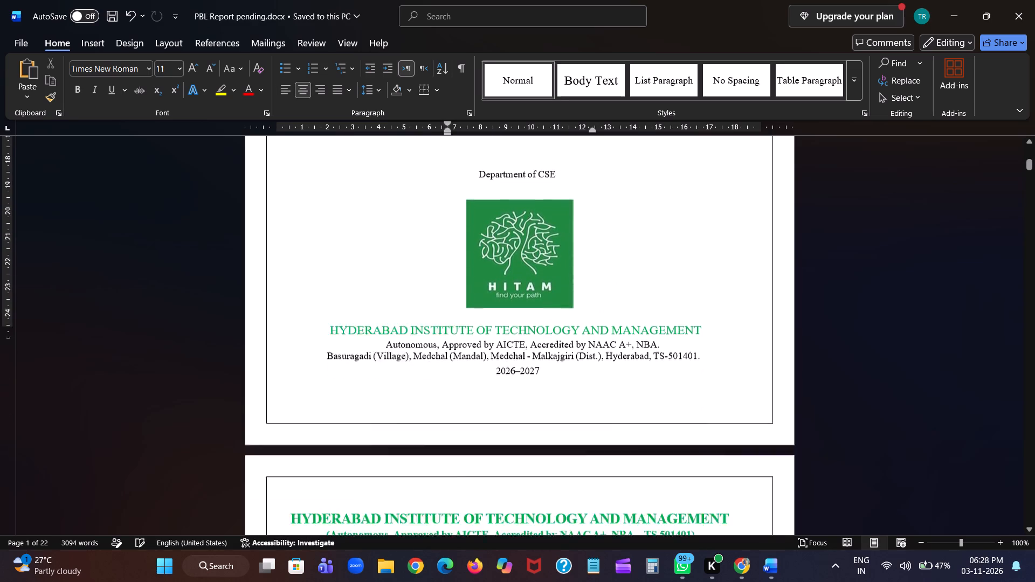
scroll(585, 256, "down", 1)
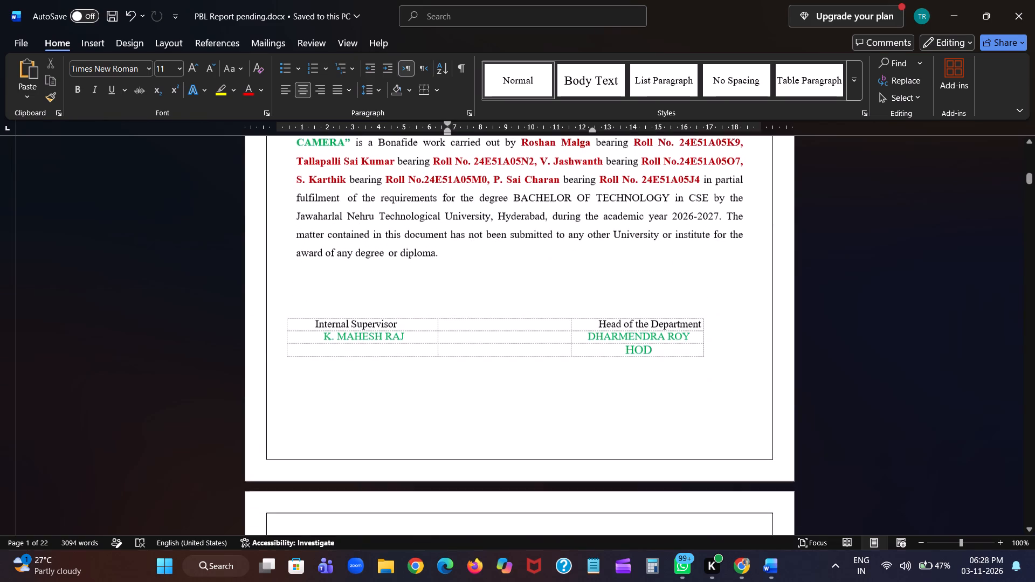
scroll(585, 256, "down", 1)
scroll(585, 256, "up", 1)
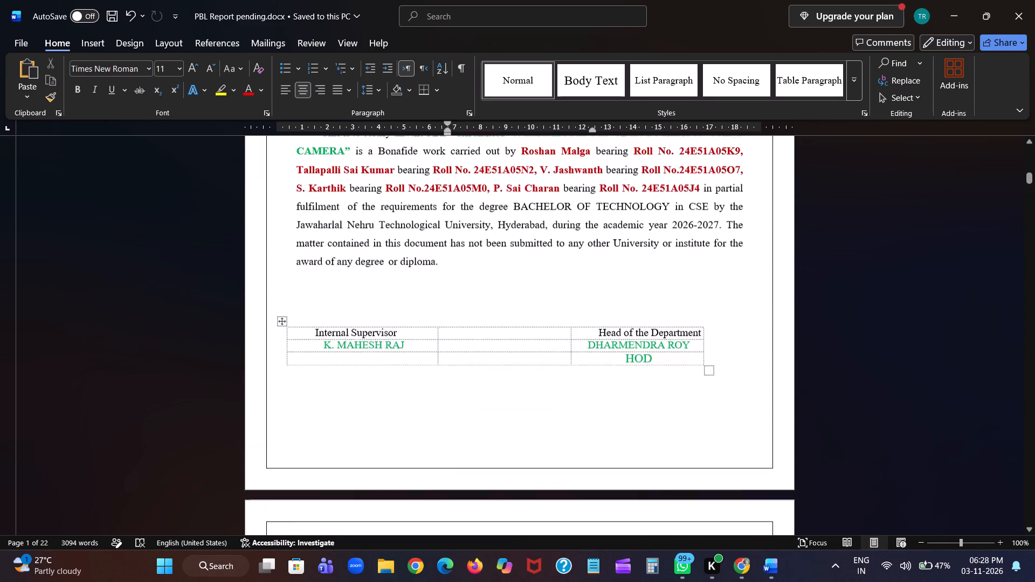
scroll(585, 256, "up", 2)
scroll(585, 256, "down", 1)
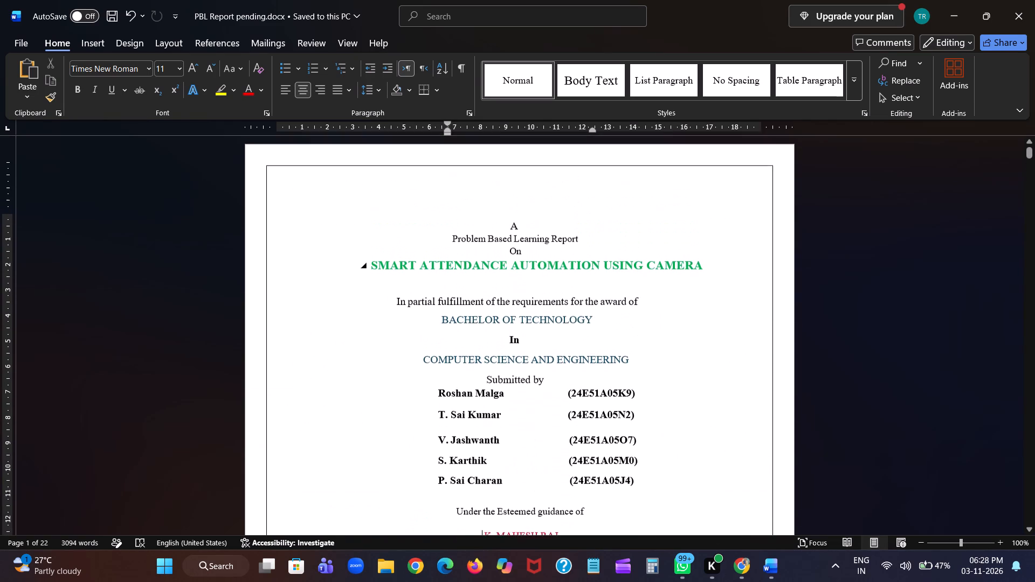
scroll(585, 256, "down", 1)
scroll(570, 324, "down", 1)
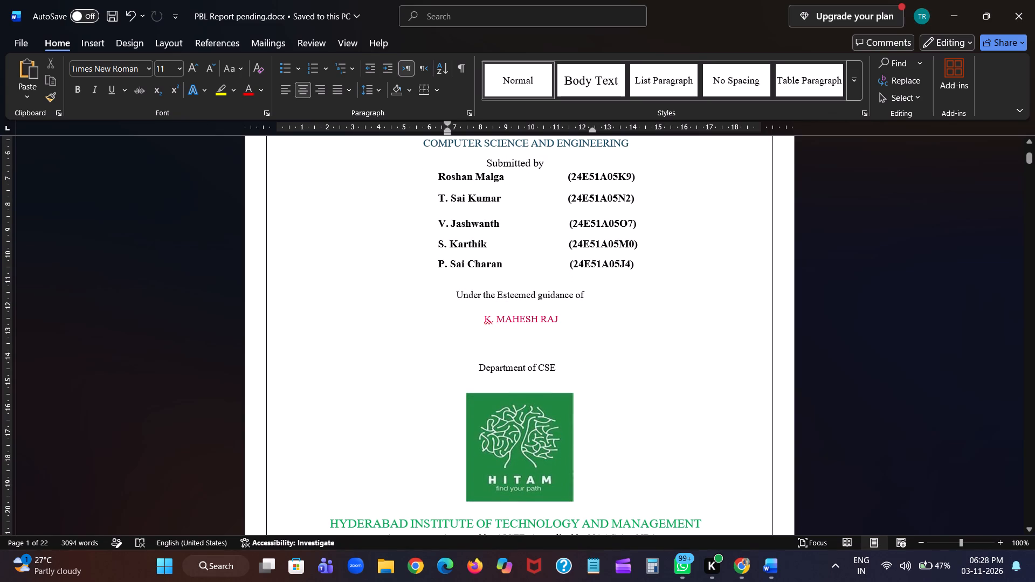
Remove the blank line between the guide's name and "Department of CSE" on the cover page.
scroll(588, 329, "down", 1)
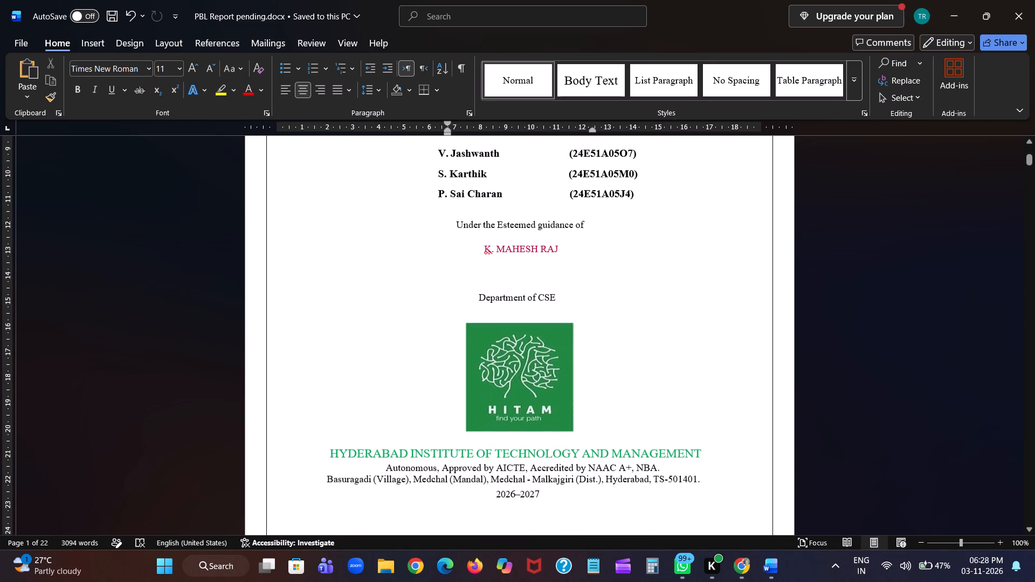
scroll(542, 280, "down", 1)
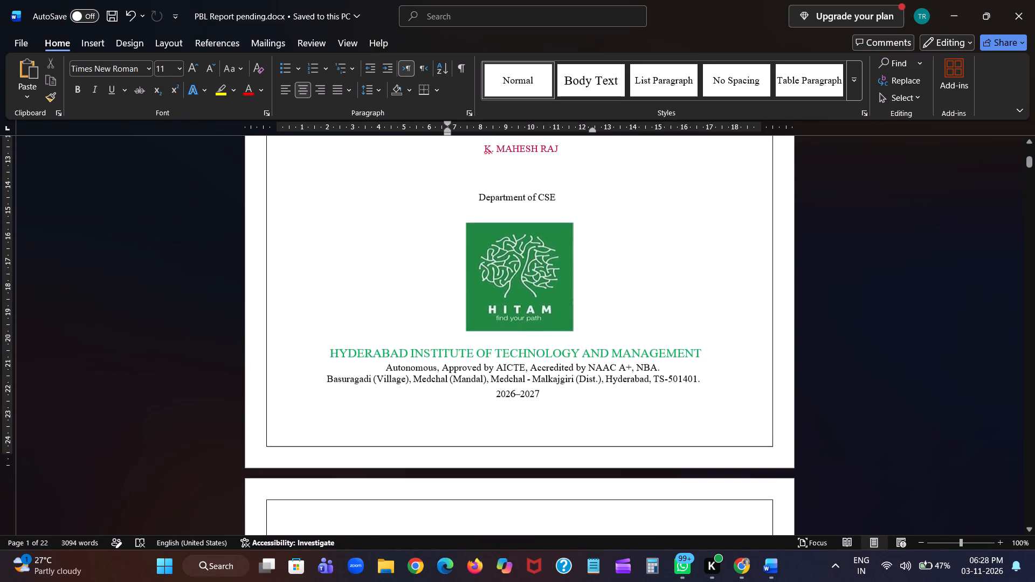
left_click(476, 209)
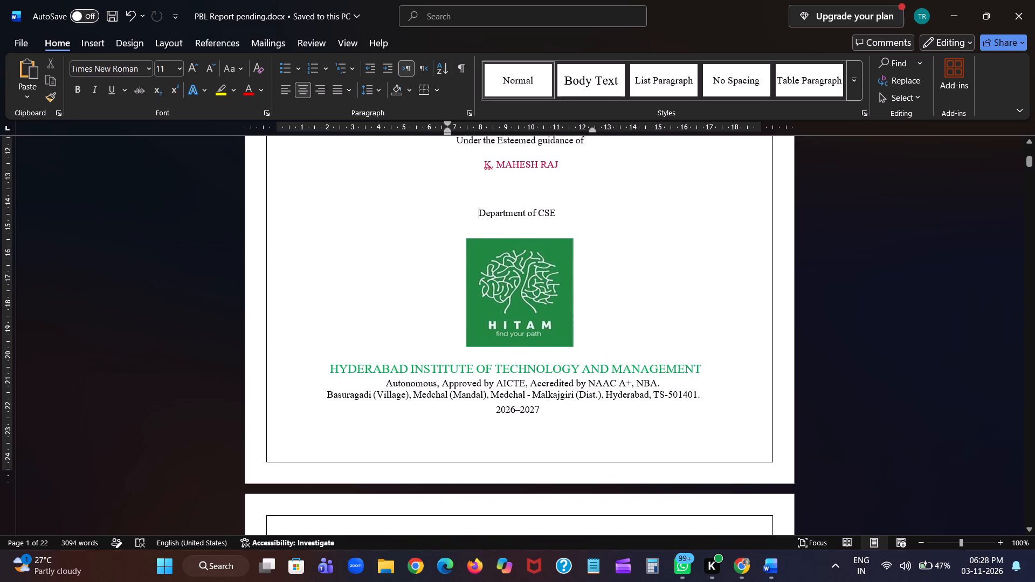
key("BackSpace")
key("BackSpace")
key("BackSpace")
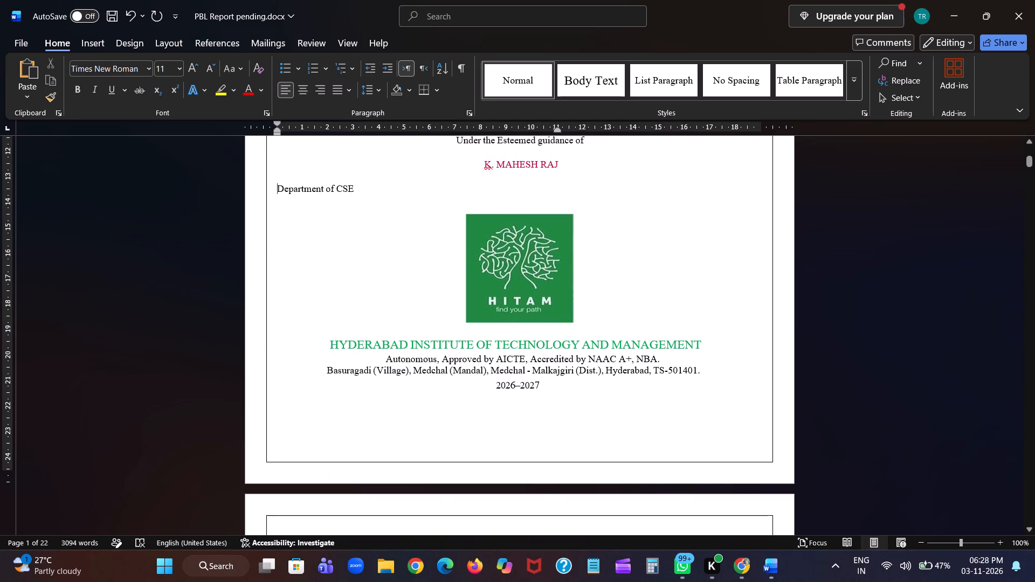
Centre-align the "Department of CSE" line on the cover page.
left_click_drag(278, 192, 349, 189)
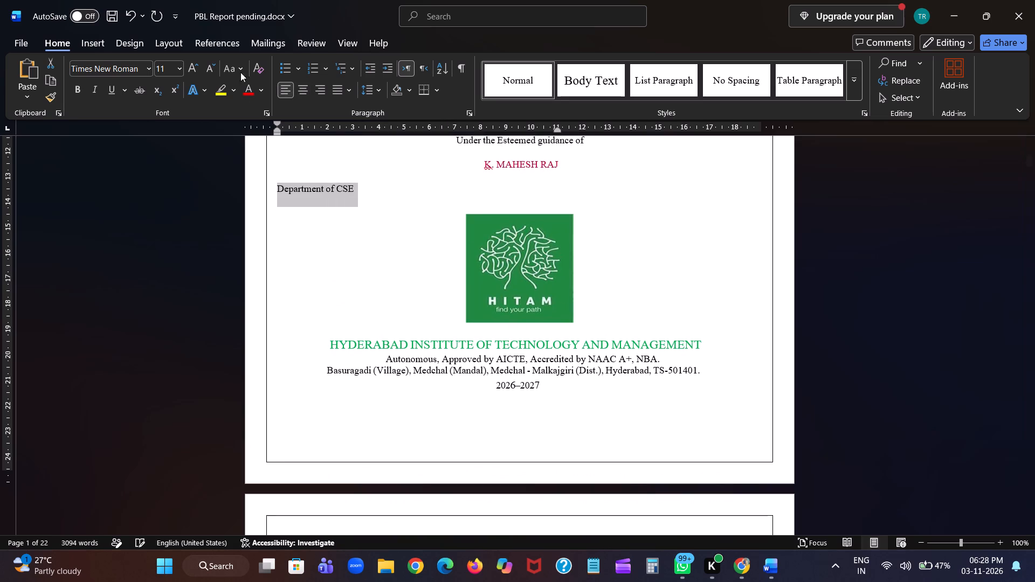
left_click(303, 89)
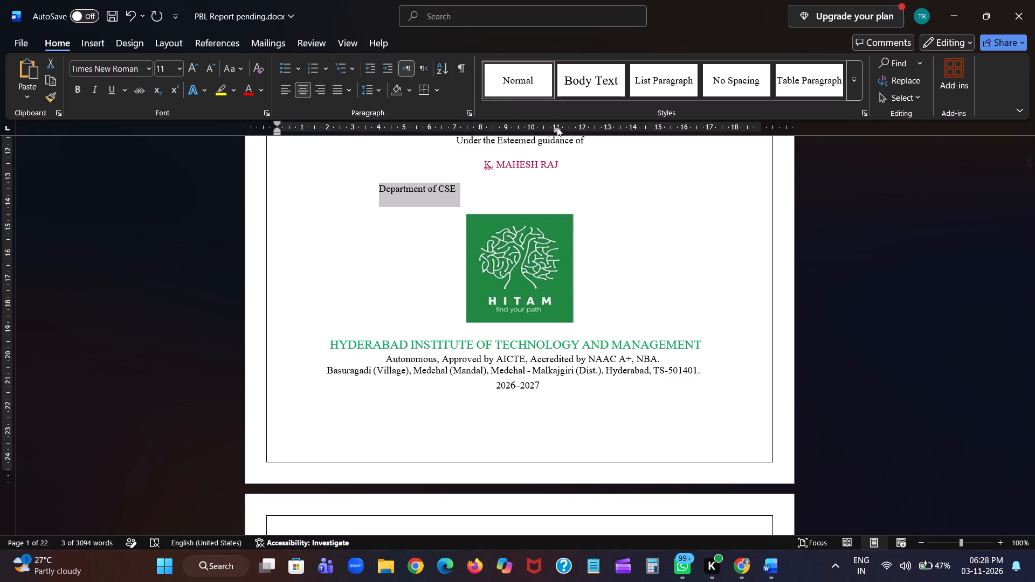
Try to extend the right indent of the "Department of CSE" line so it centres on the page.
left_click_drag(557, 127, 683, 142)
left_click_drag(556, 126, 597, 126)
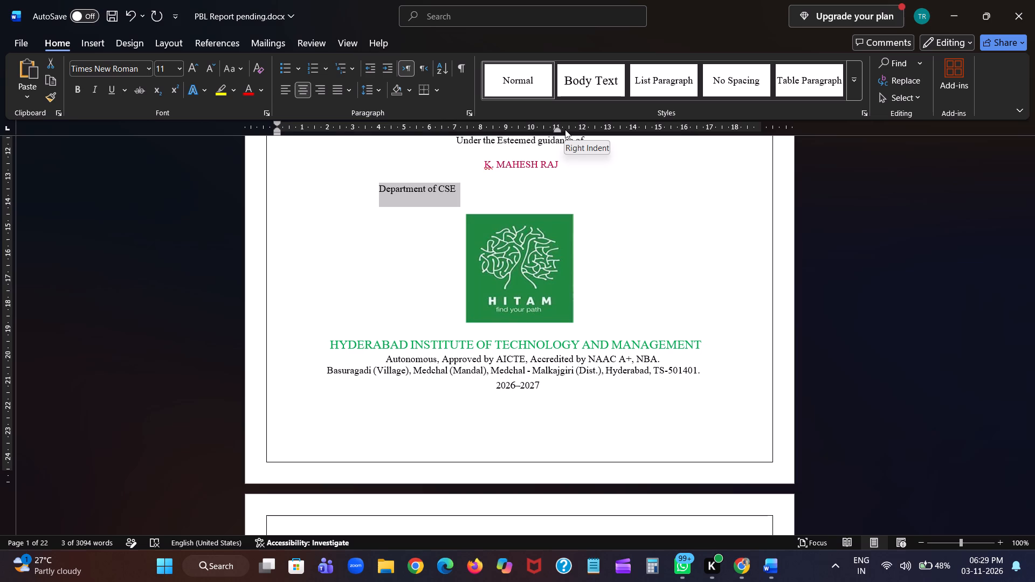
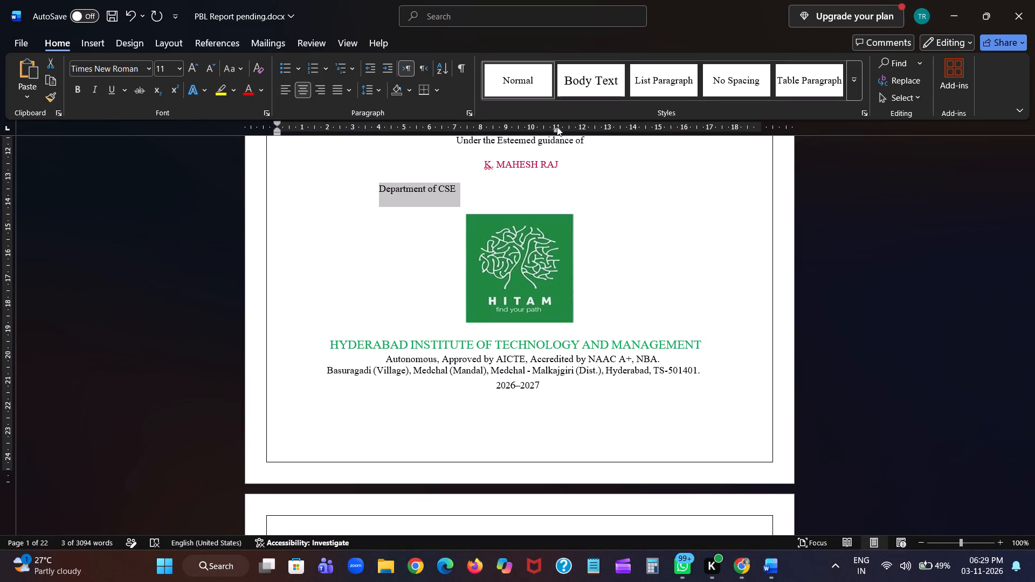
Extend the right indent of the "Department of CSE" line to the page's right margin and save the document.
left_click_drag(557, 129, 660, 137)
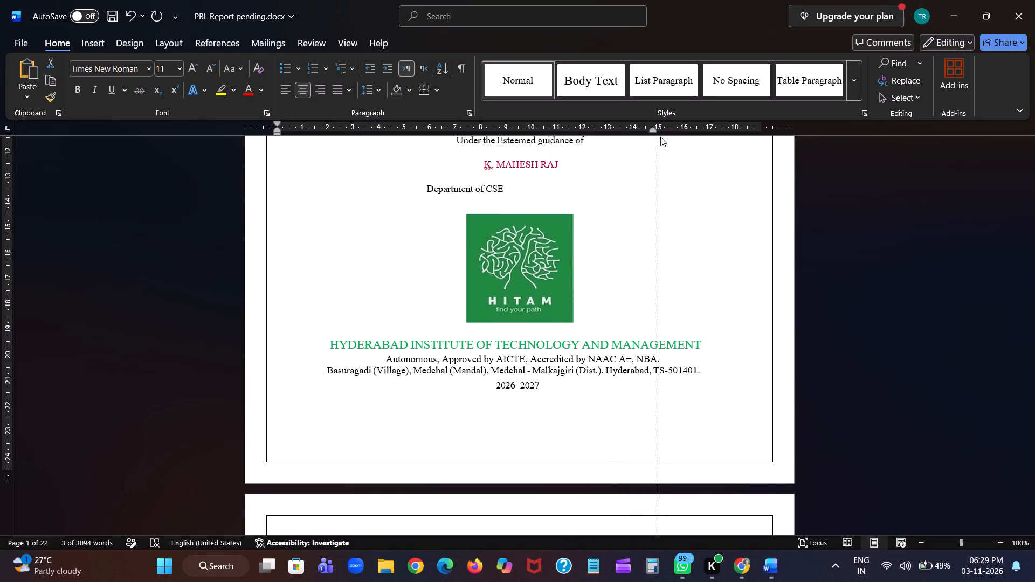
left_click_drag(660, 137, 759, 130)
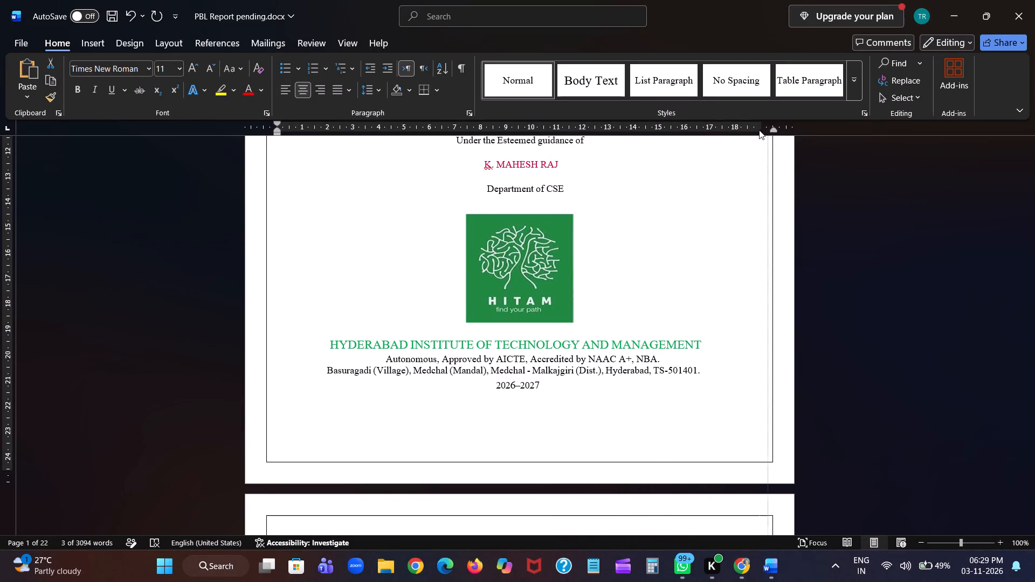
left_click_drag(759, 130, 764, 129)
left_click(590, 230)
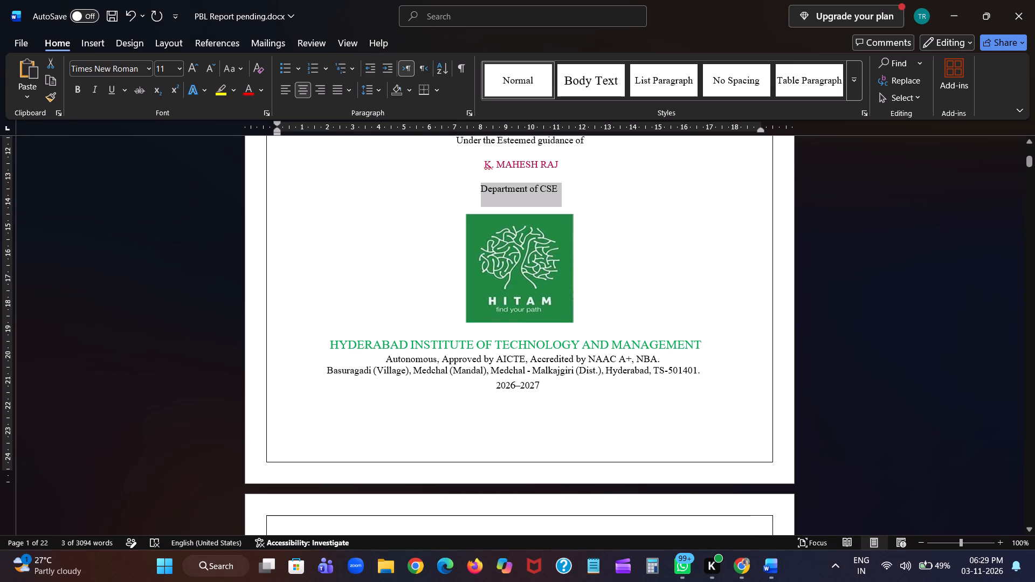
key("ctrl+s")
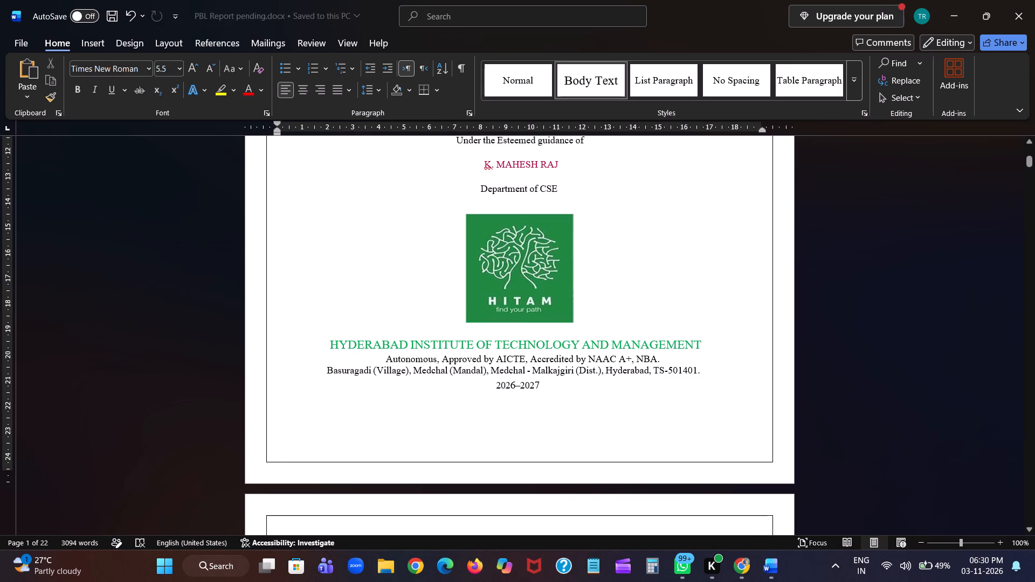
In the declaration, replace "FACE RECOGNITION" in the project title with "CAMERA", keeping the closing single quotation mark.
scroll(527, 335, "down", 2)
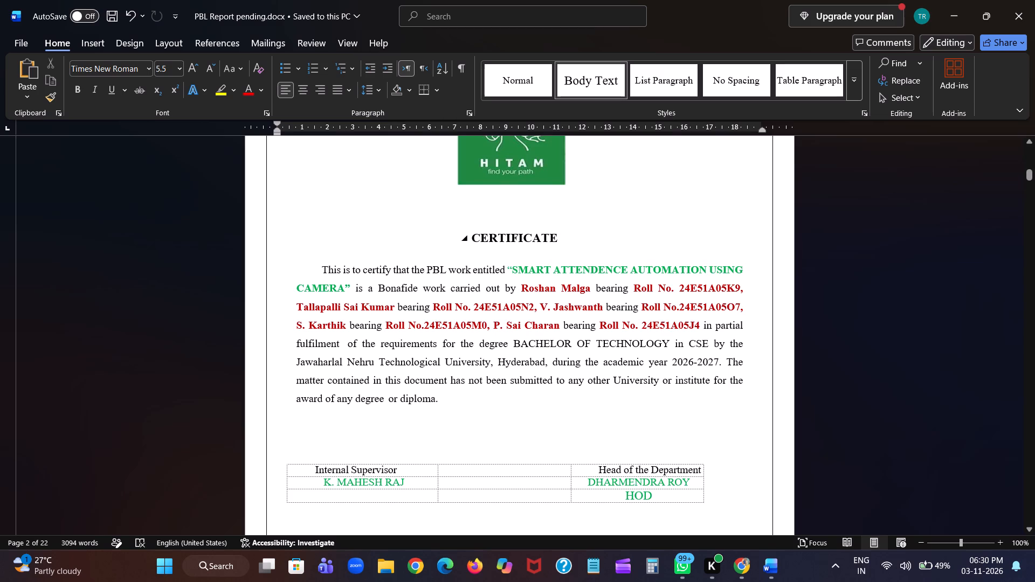
scroll(629, 298, "down", 1)
scroll(629, 298, "up", 1)
scroll(595, 384, "down", 1)
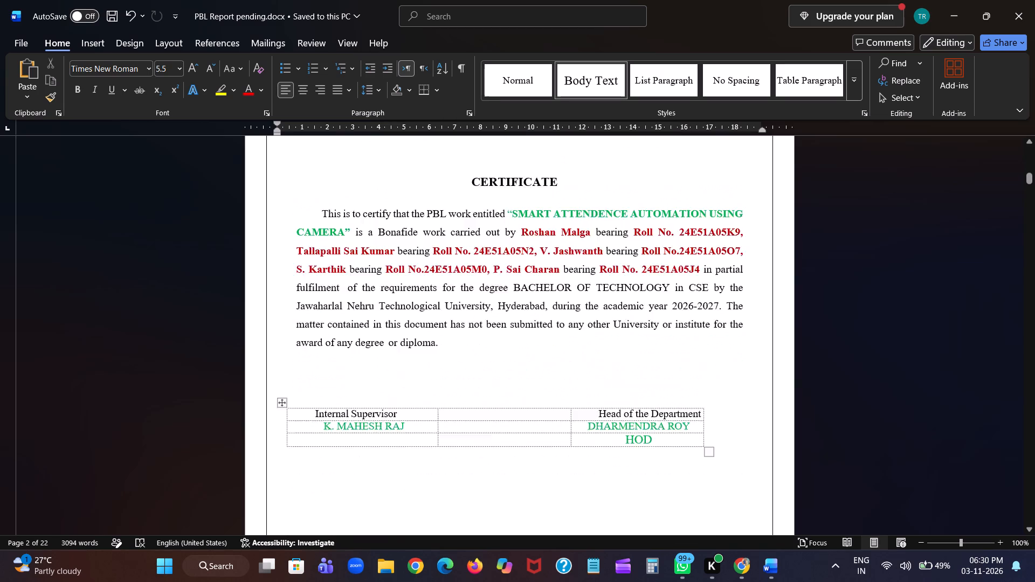
scroll(595, 384, "down", 1)
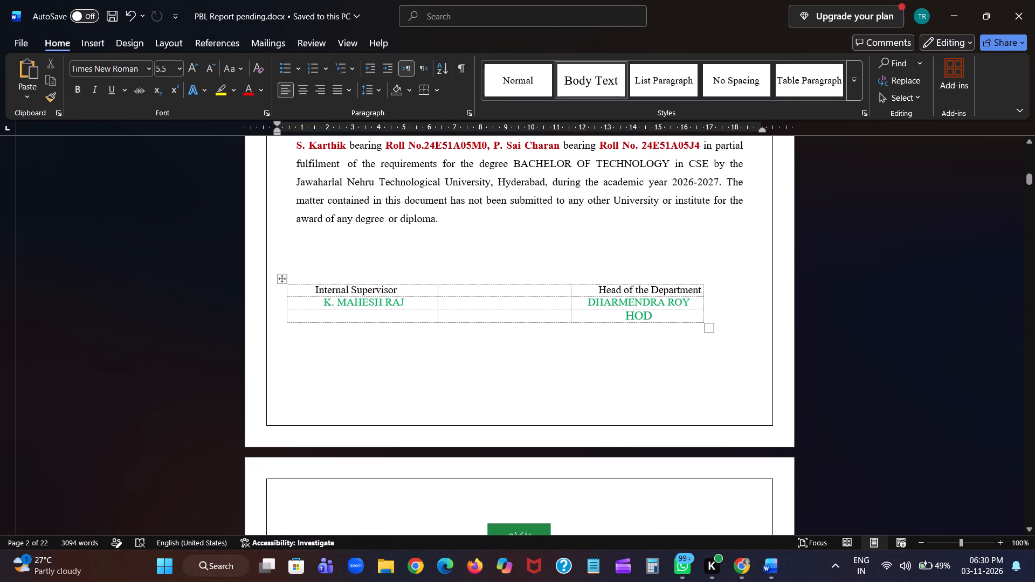
scroll(518, 355, "down", 1)
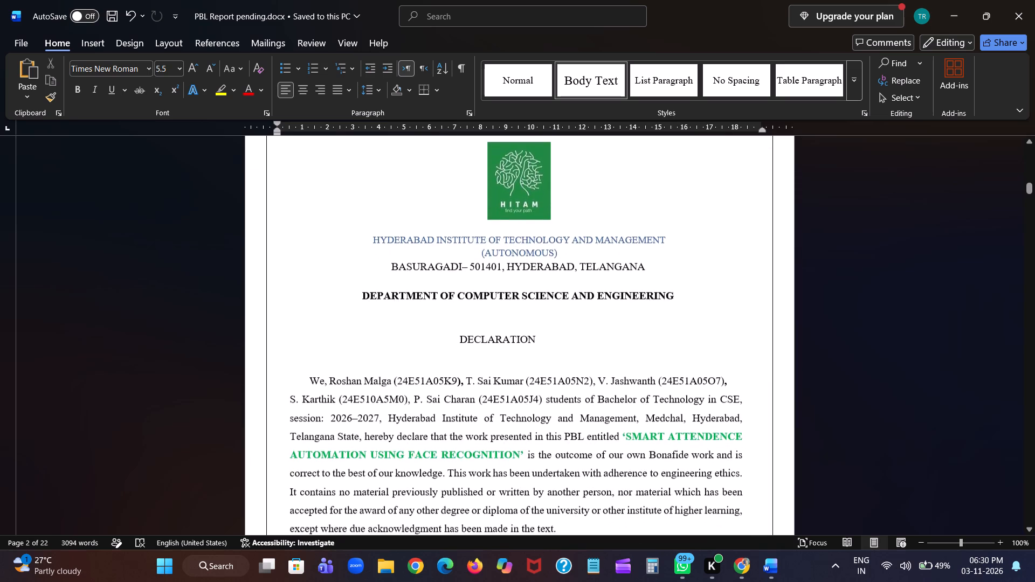
scroll(518, 355, "down", 1)
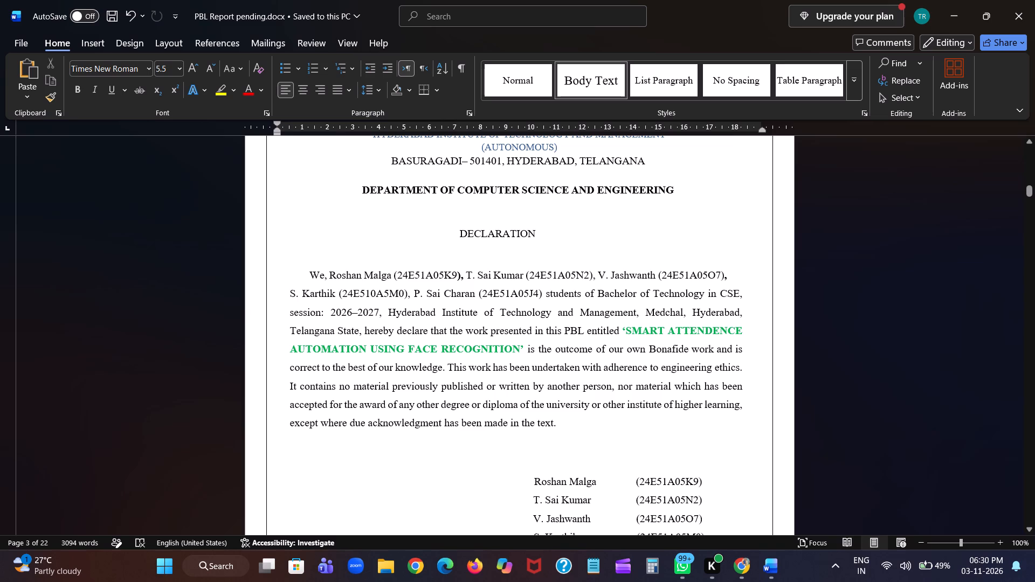
left_click_drag(519, 348, 433, 350)
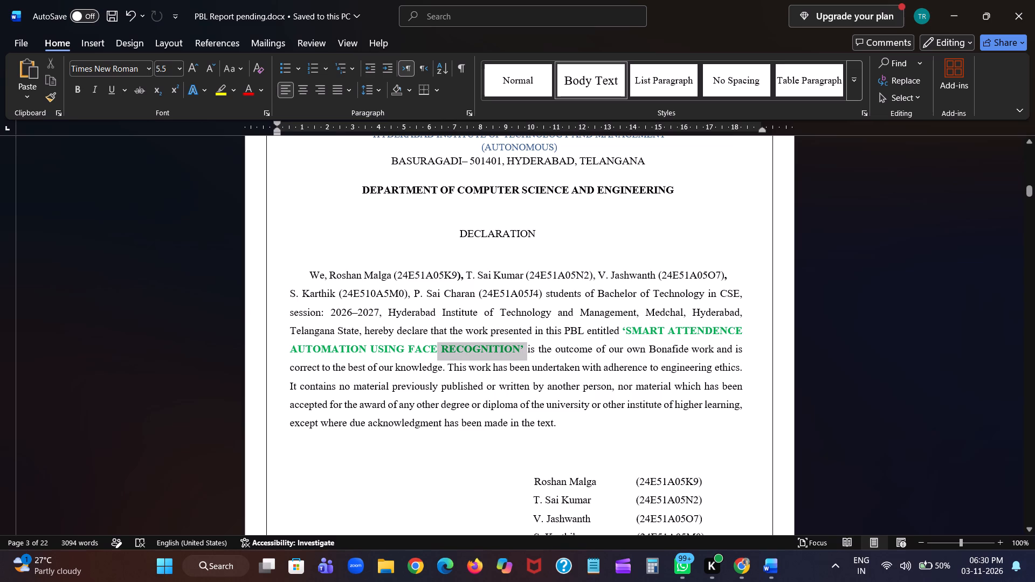
left_click_drag(433, 350, 415, 350)
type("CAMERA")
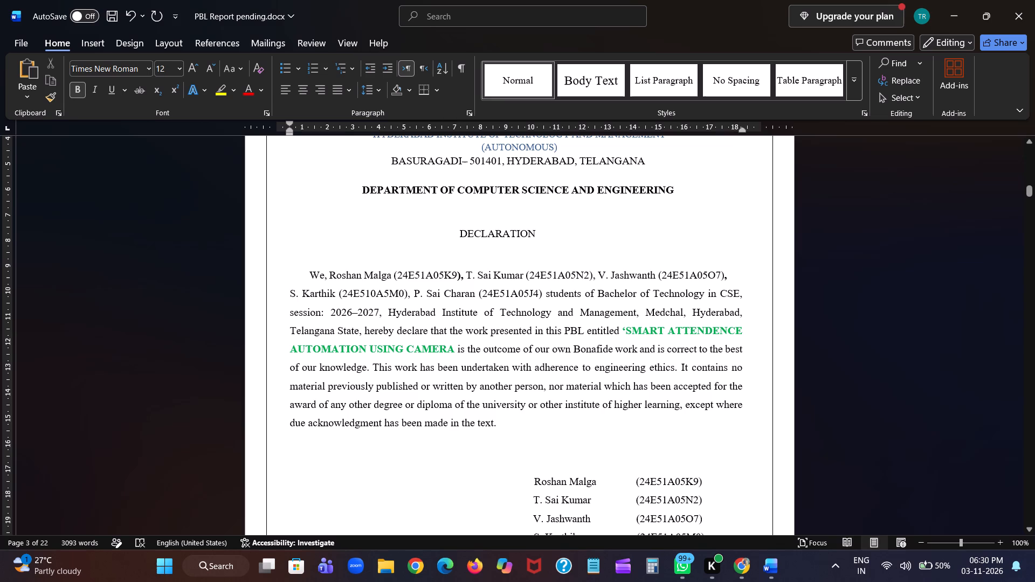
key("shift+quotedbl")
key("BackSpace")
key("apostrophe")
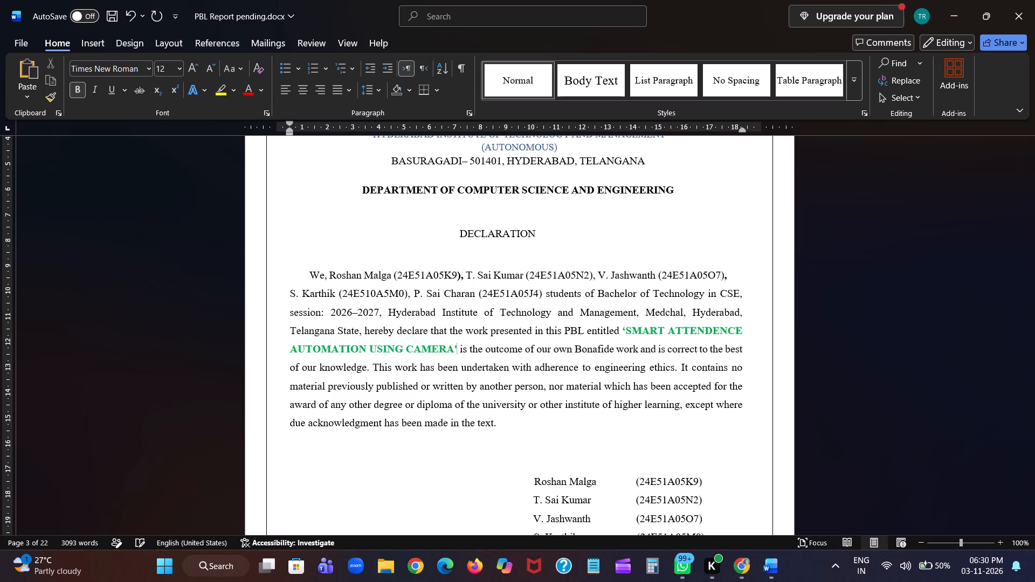
Check the project title in the certificate against the declaration and save the document.
scroll(571, 322, "up", 2)
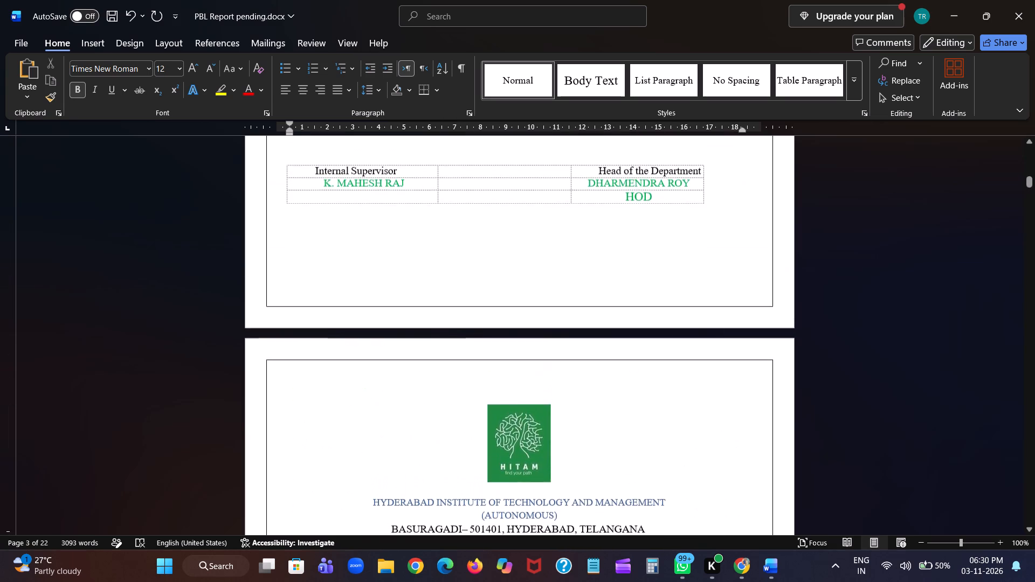
scroll(571, 322, "up", 1)
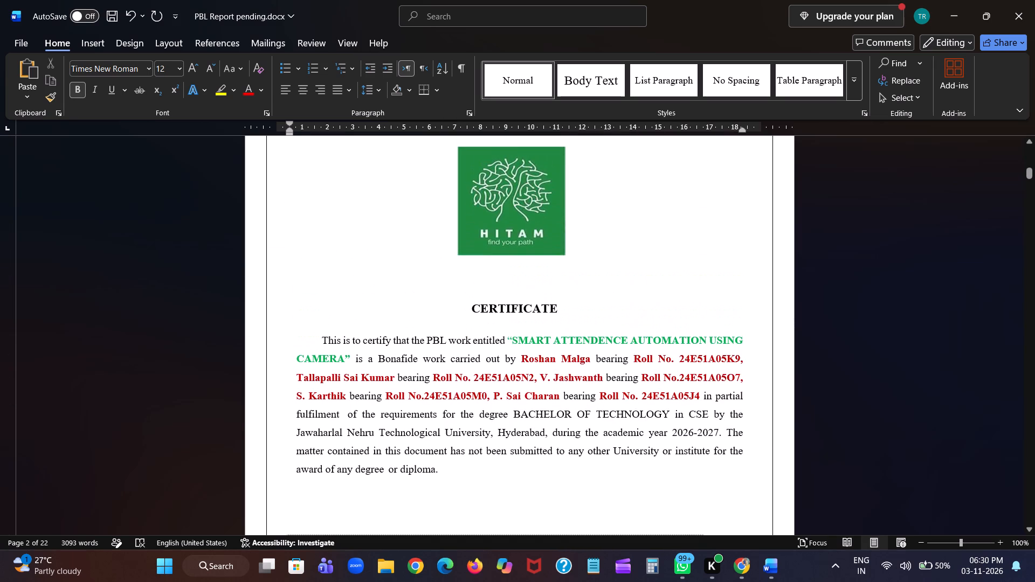
key("ctrl+s")
In the acknowledgement, replace the Head of the Department's name with the HOD named in the certificate's signature table.
scroll(554, 319, "down", 3)
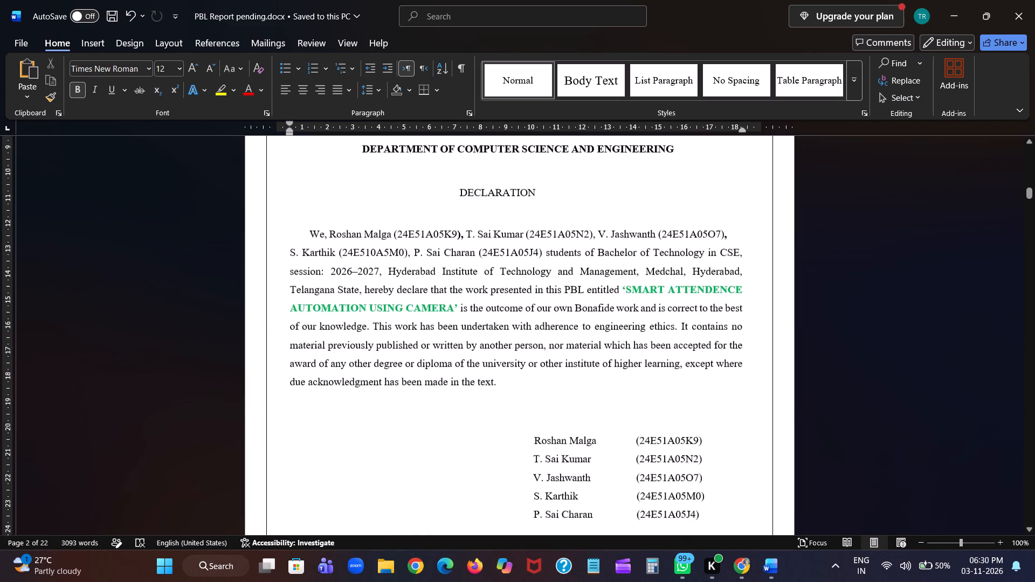
scroll(554, 319, "down", 2)
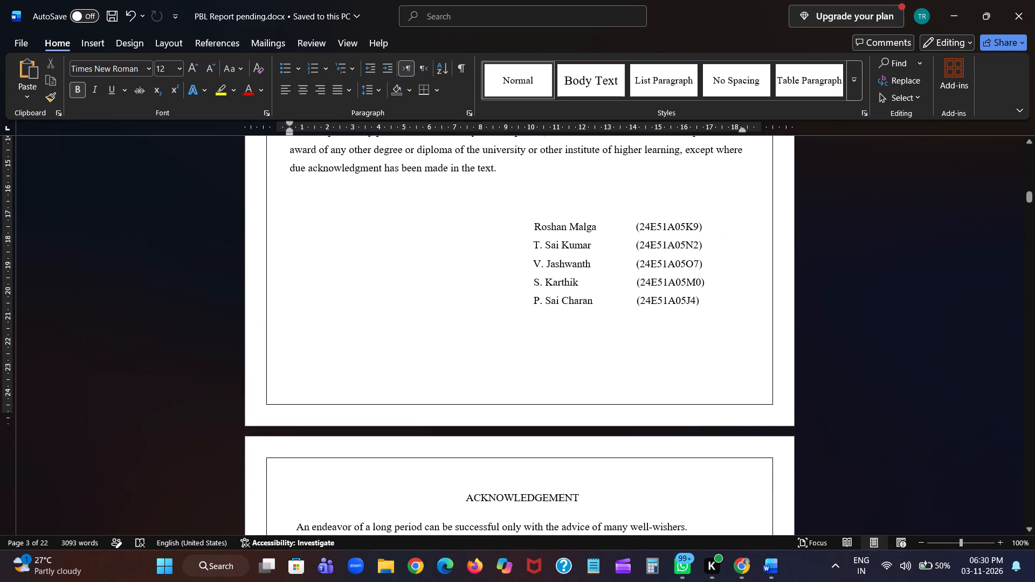
scroll(565, 309, "down", 1)
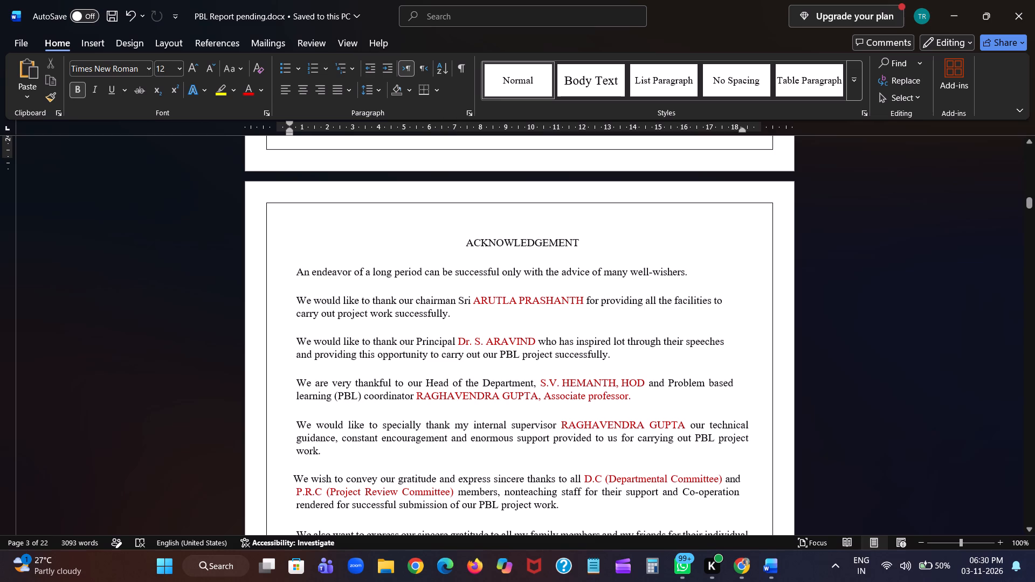
scroll(534, 351, "up", 1)
scroll(534, 351, "down", 1)
scroll(534, 351, "up", 1)
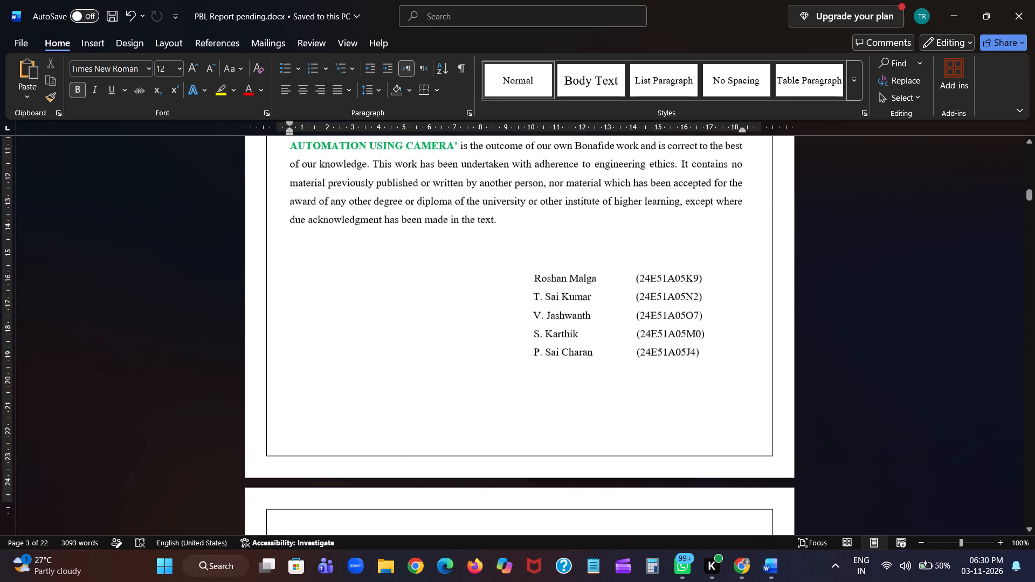
scroll(534, 351, "up", 1)
scroll(534, 351, "down", 1)
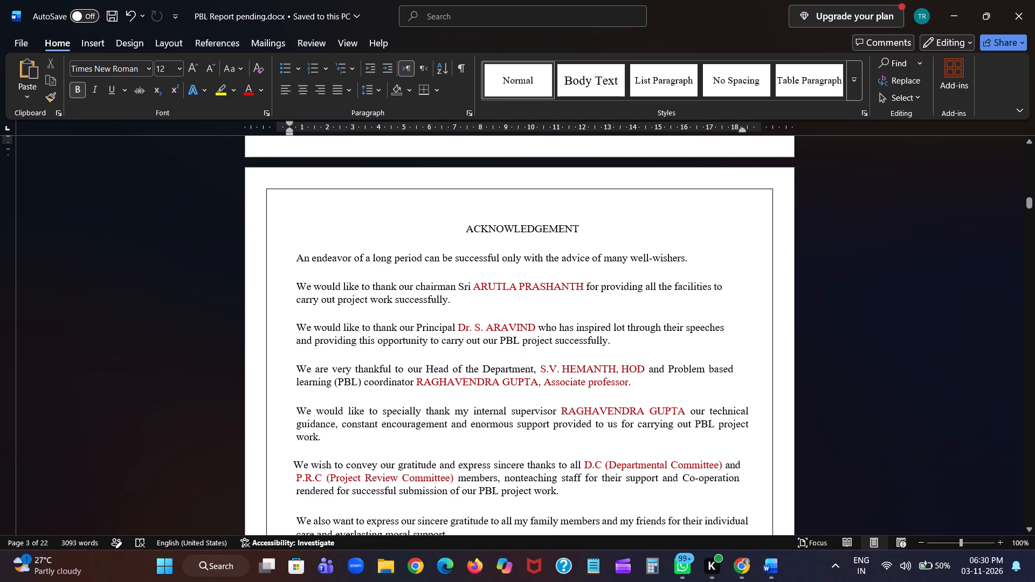
left_click_drag(615, 369, 554, 368)
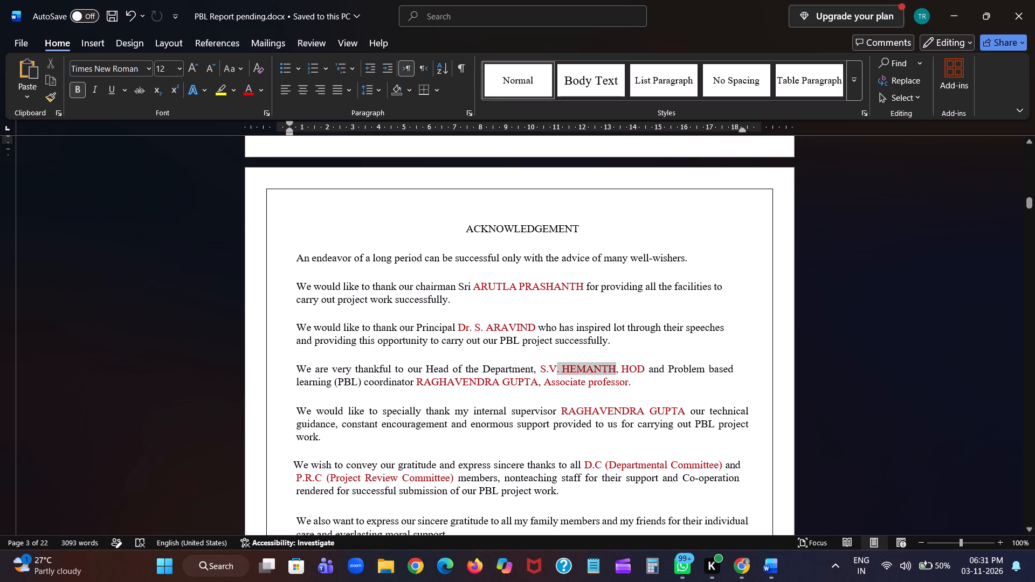
left_click_drag(554, 368, 541, 368)
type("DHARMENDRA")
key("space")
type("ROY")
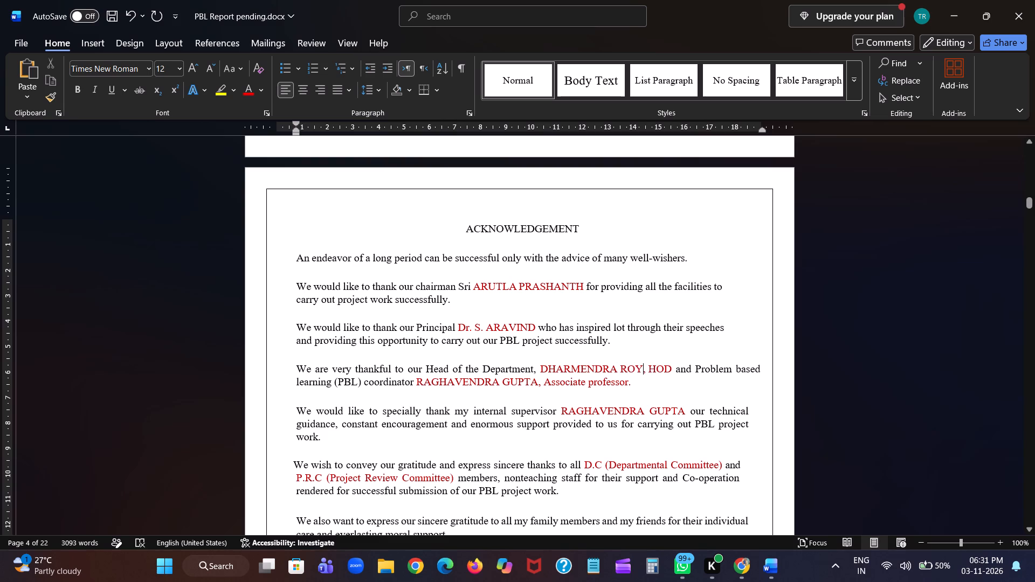
Replace the PBL coordinator's name in the acknowledgement with the guide's name from the cover page.
left_click(535, 382)
left_click_drag(535, 382, 417, 384)
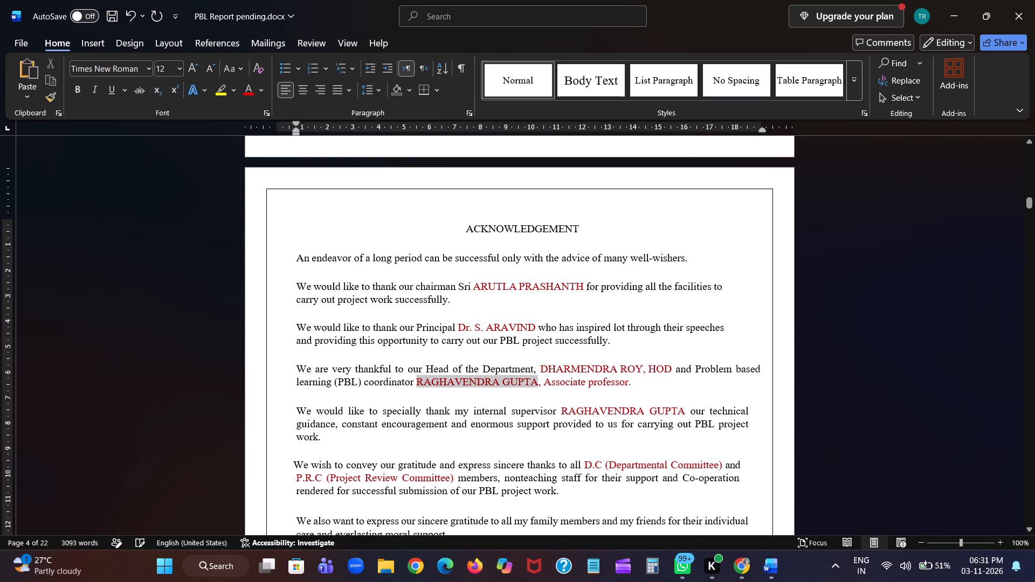
left_click_drag(417, 384, 416, 384)
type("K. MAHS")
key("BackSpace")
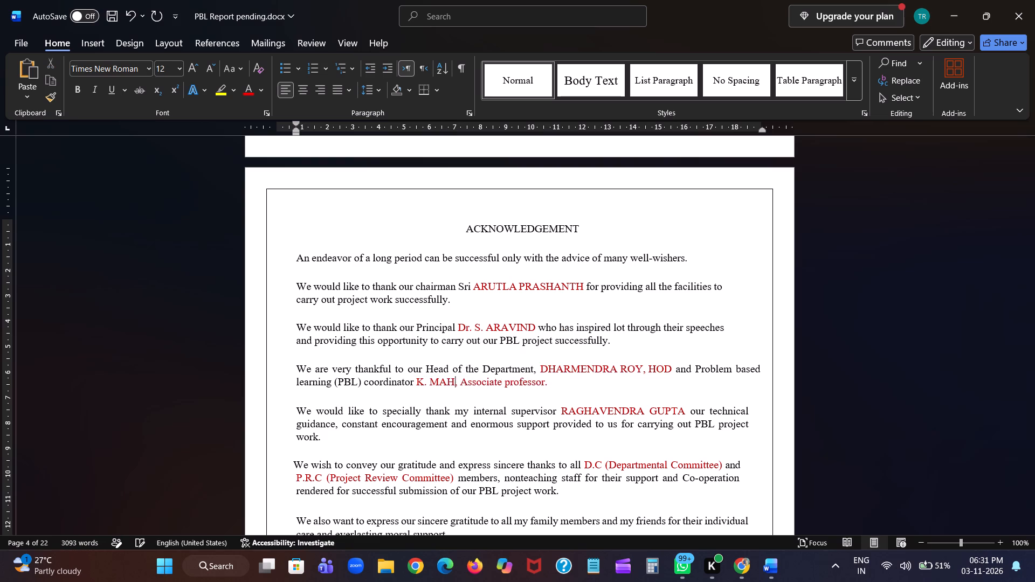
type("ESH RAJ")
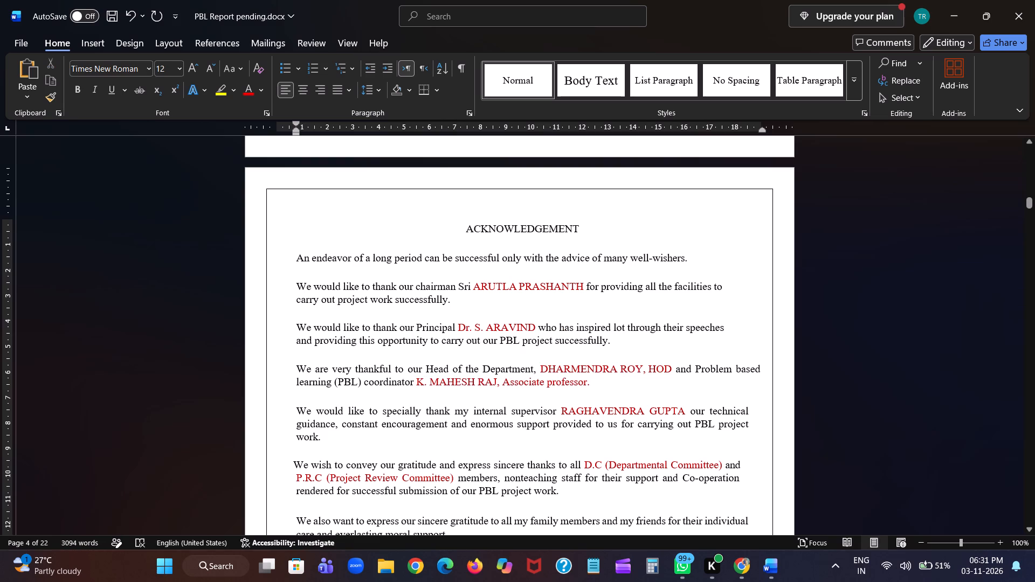
Delete ", Associate professor" after the PBL coordinator's name in the acknowledgement.
left_click_drag(585, 382, 507, 386)
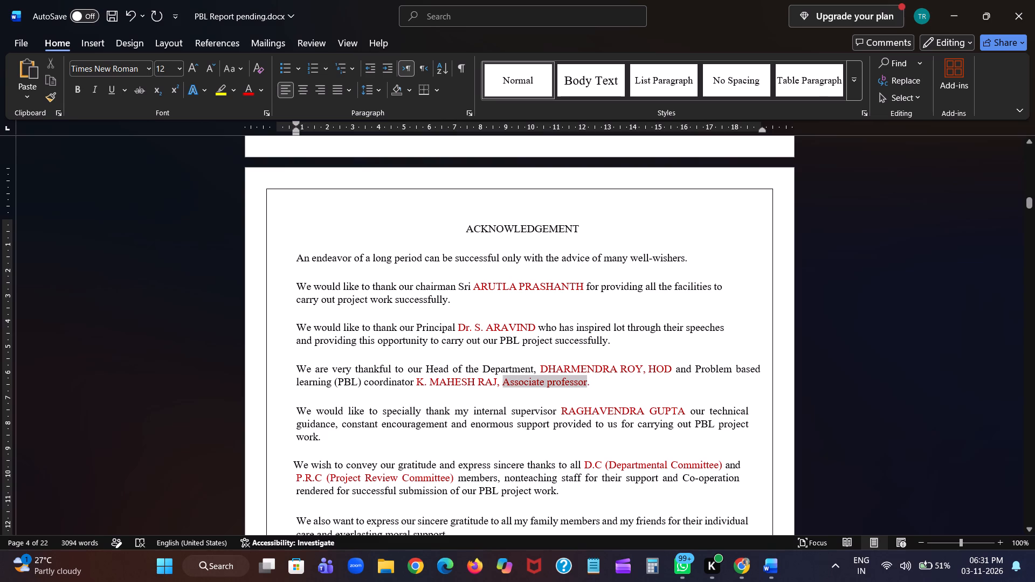
left_click_drag(507, 386, 498, 386)
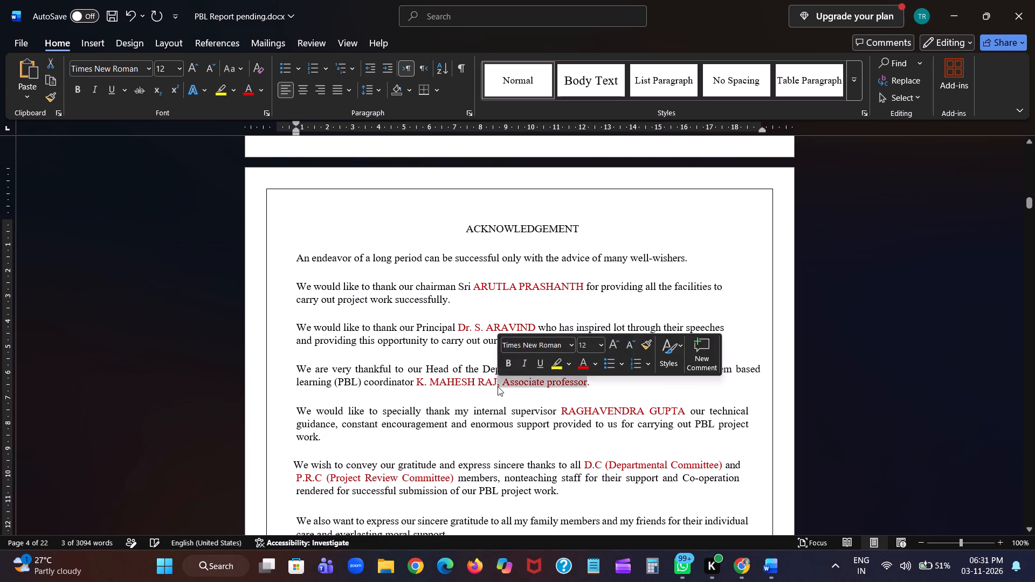
key("BackSpace")
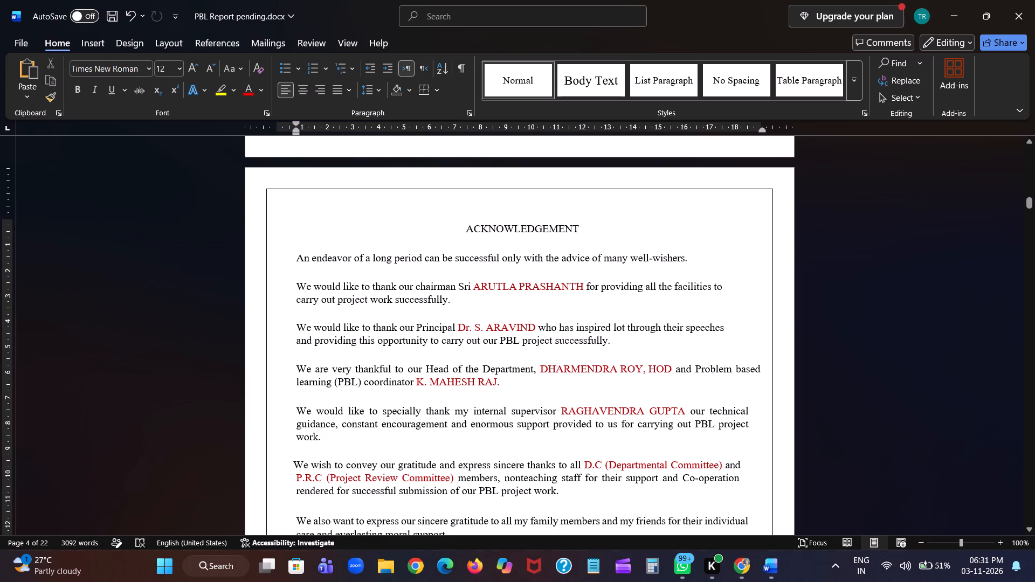
Replace the internal supervisor's name in the acknowledgement with the guide's name from the cover page and save the document.
left_click_drag(683, 411, 591, 411)
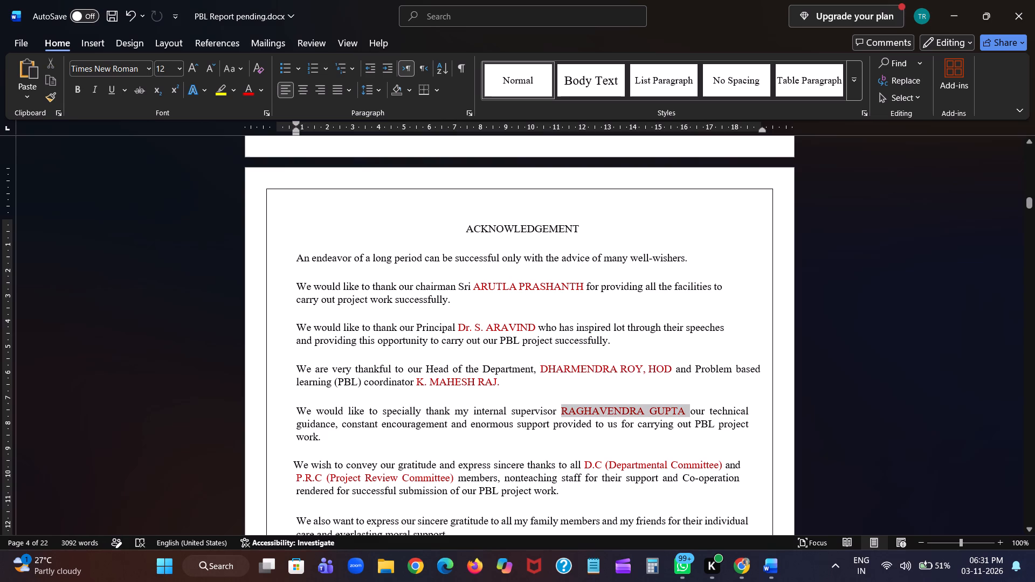
left_click_drag(591, 411, 589, 411)
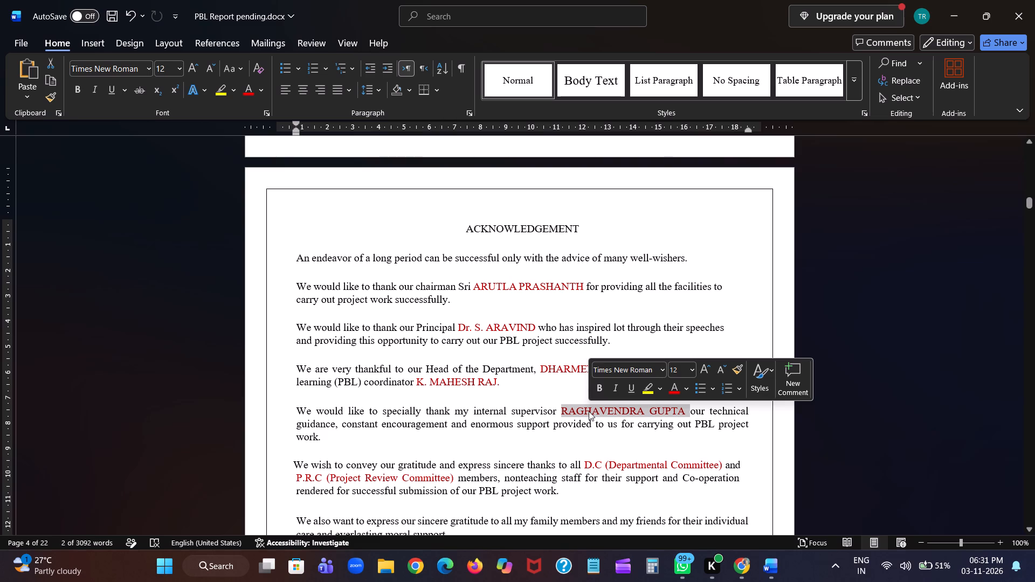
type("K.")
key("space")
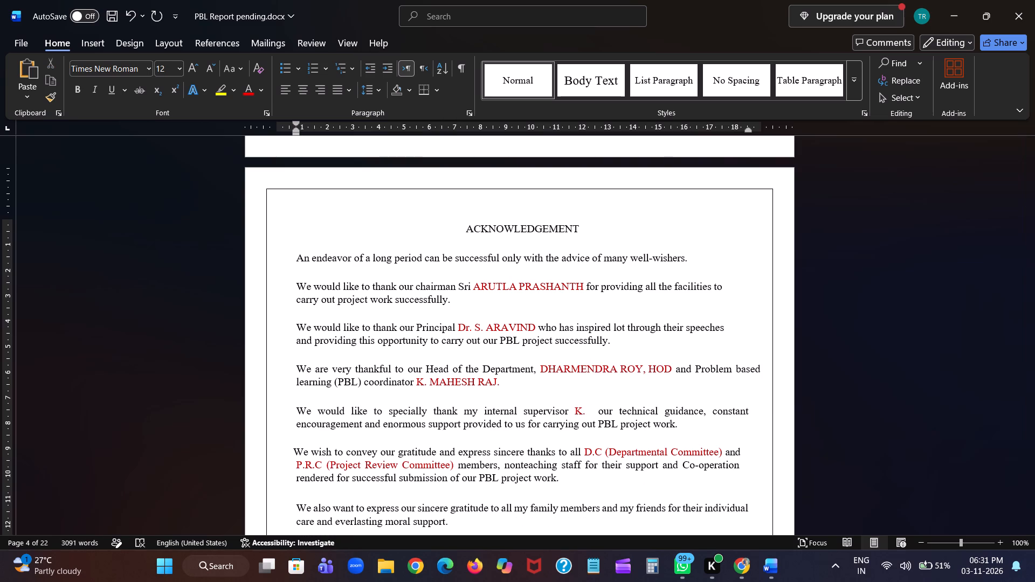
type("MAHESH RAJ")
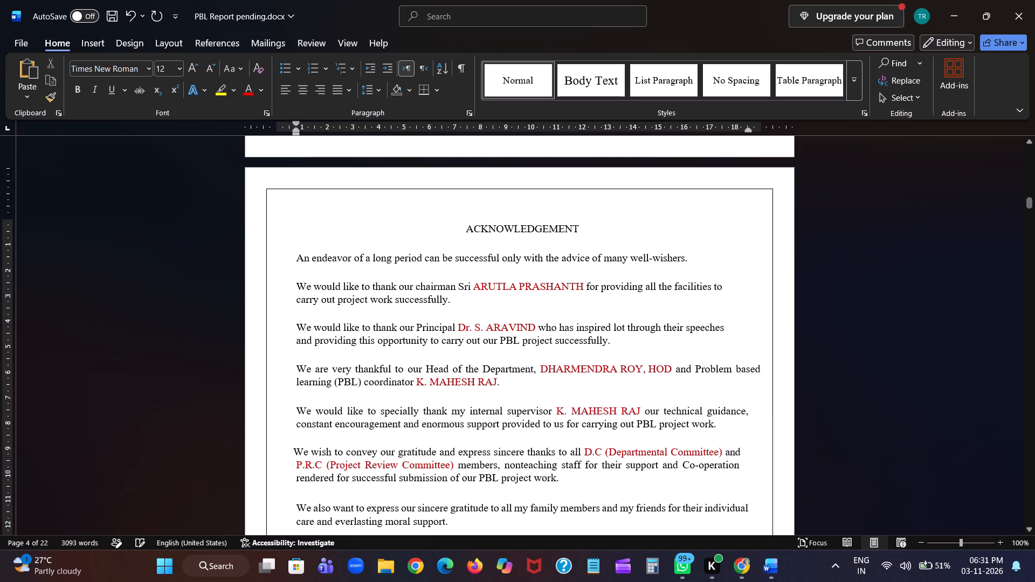
scroll(601, 420, "down", 1)
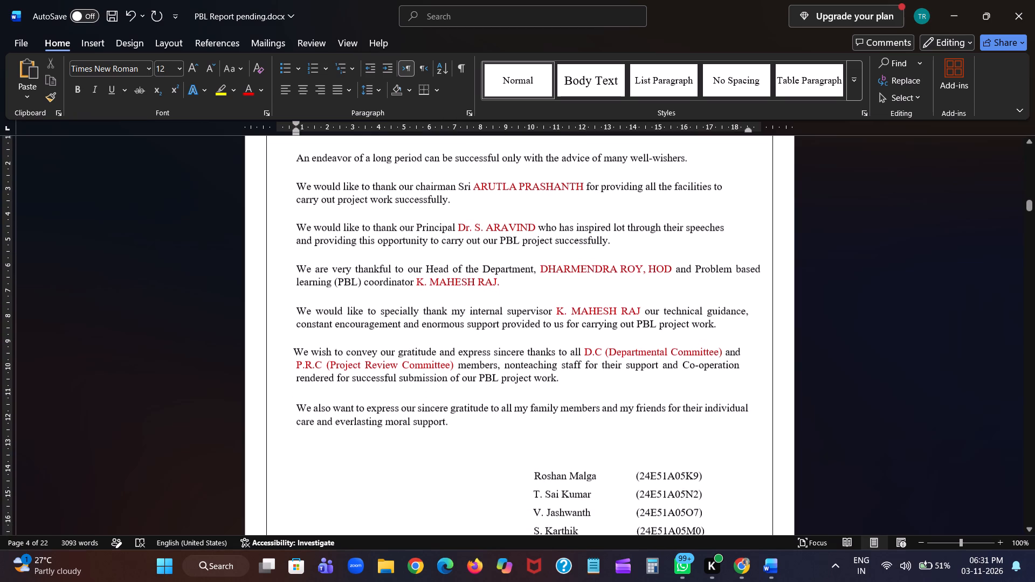
scroll(601, 420, "down", 1)
key("ctrl+s")
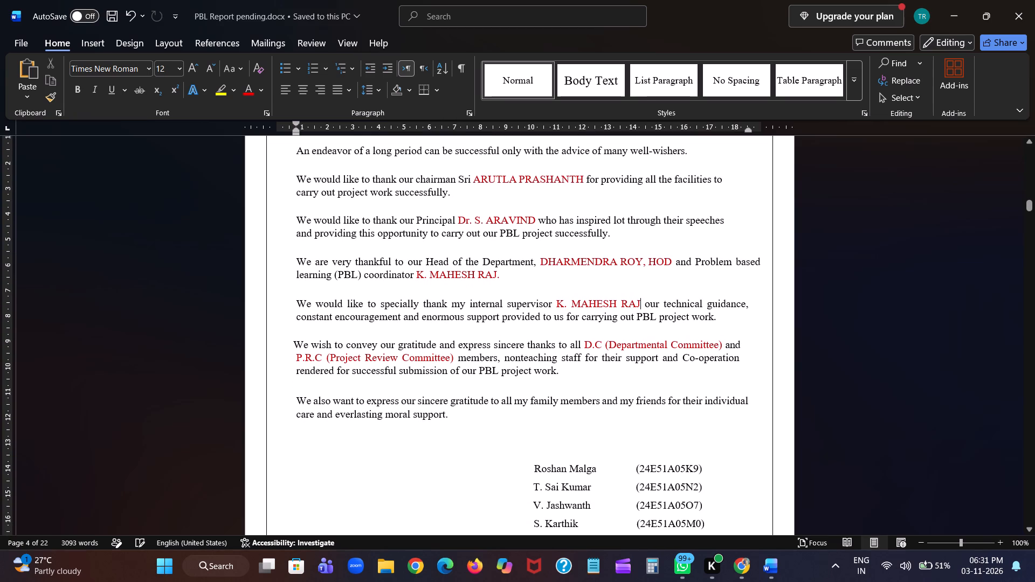
Review the contents table and the report chapters through chapter 7 for content that still needs correcting.
scroll(567, 373, "down", 4)
scroll(567, 373, "up", 1)
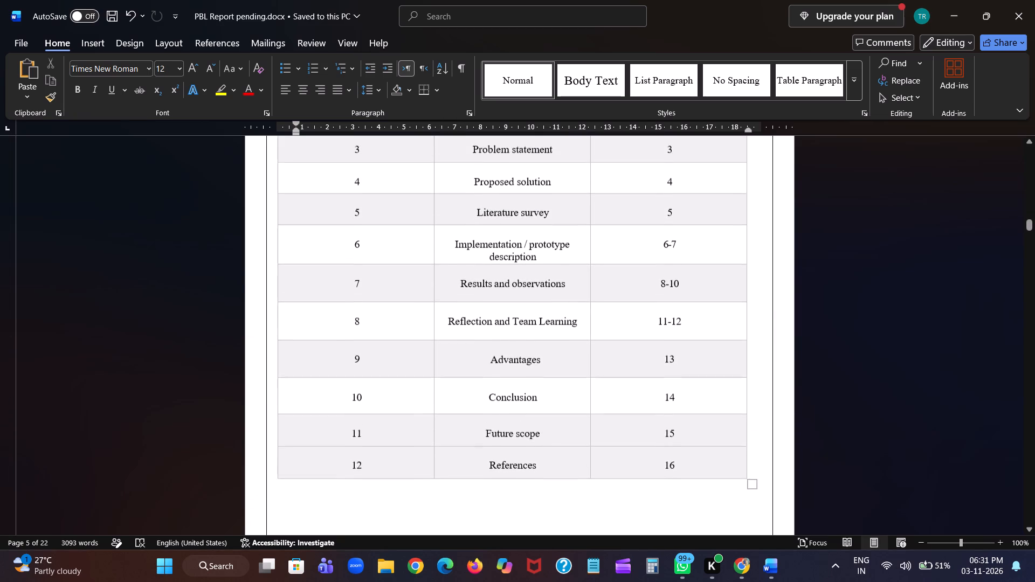
scroll(567, 373, "up", 2)
scroll(567, 373, "down", 1)
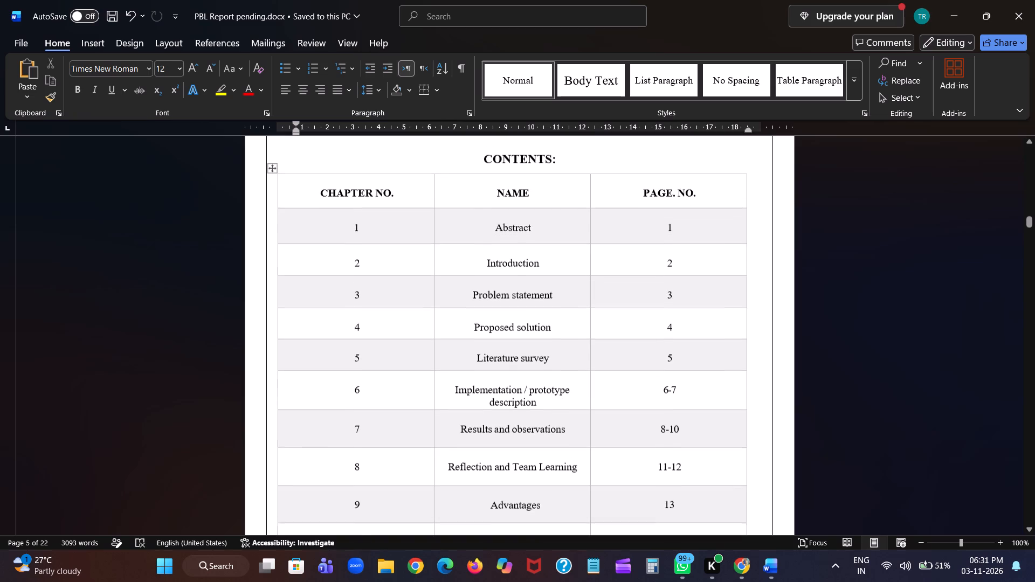
scroll(567, 373, "down", 2)
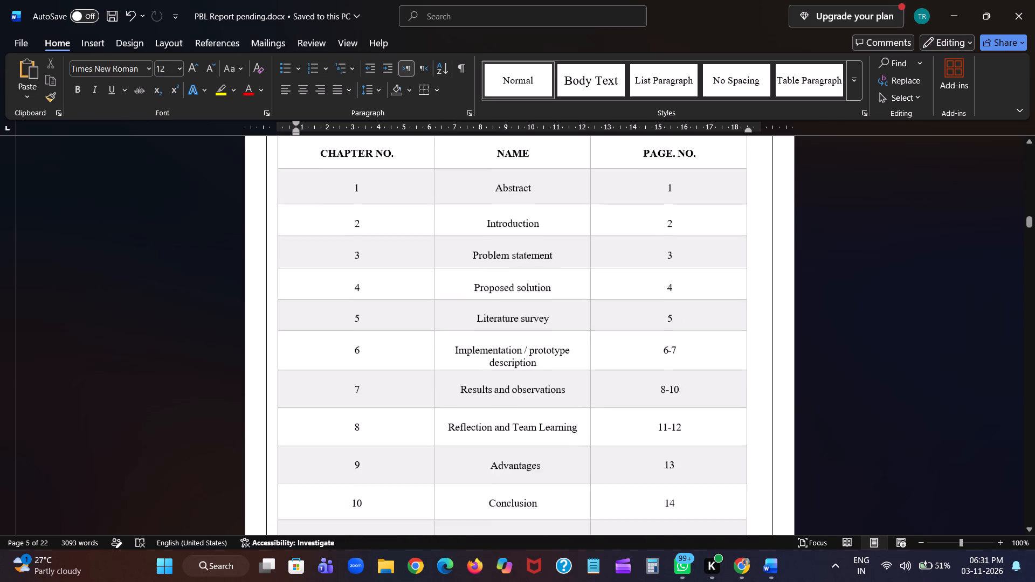
scroll(567, 373, "down", 1)
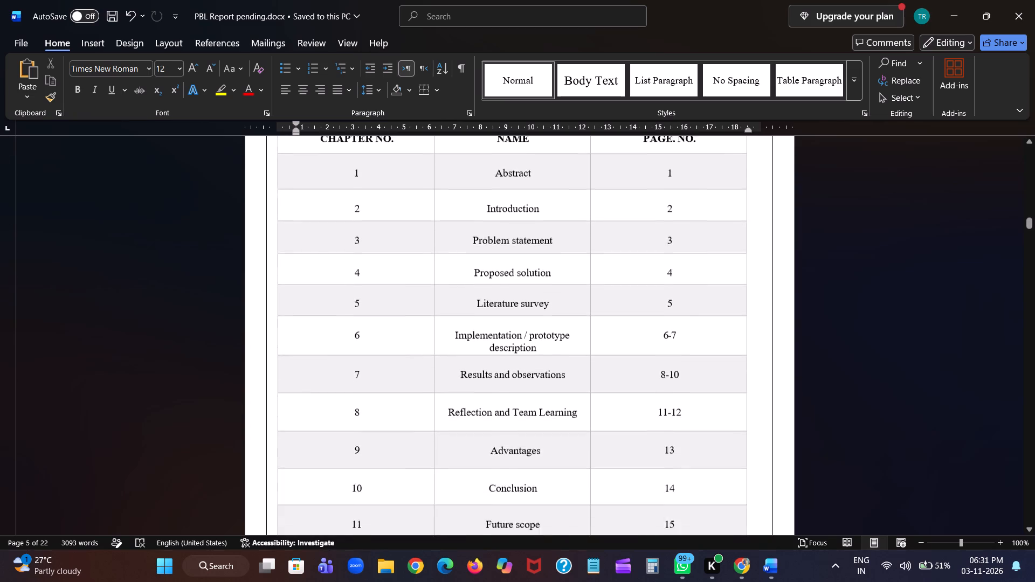
scroll(567, 373, "down", 2)
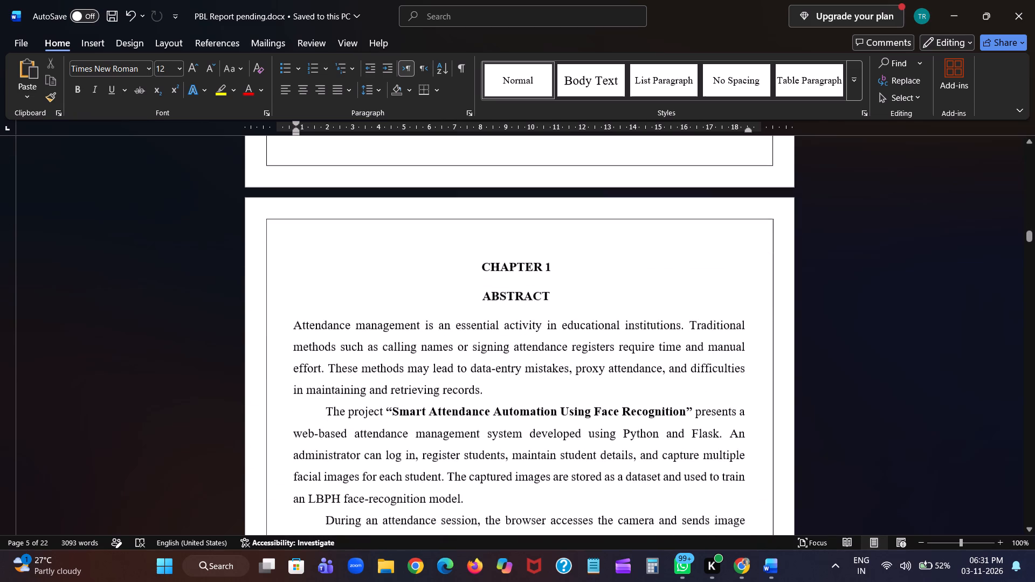
scroll(567, 373, "down", 1)
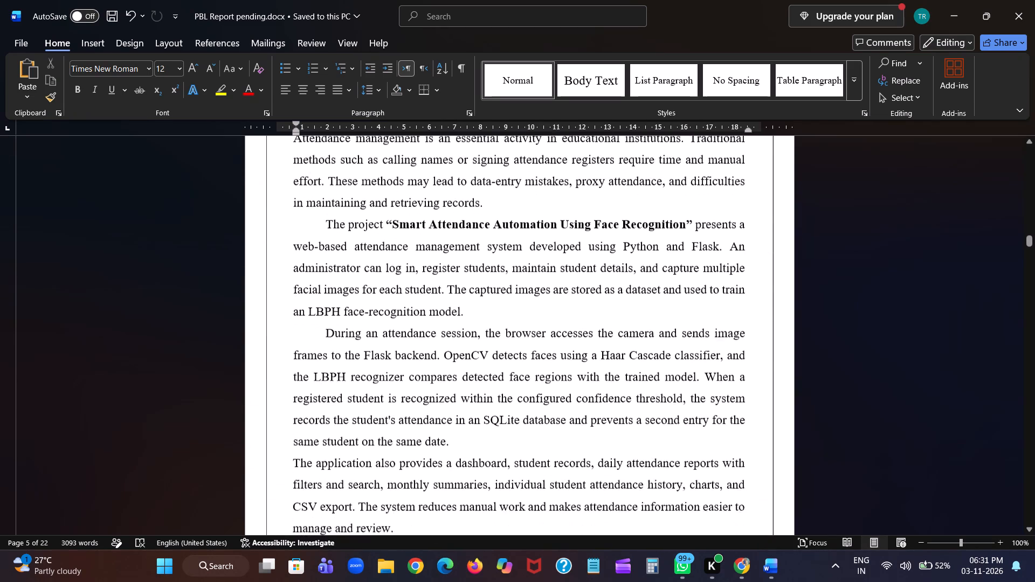
scroll(567, 373, "down", 2)
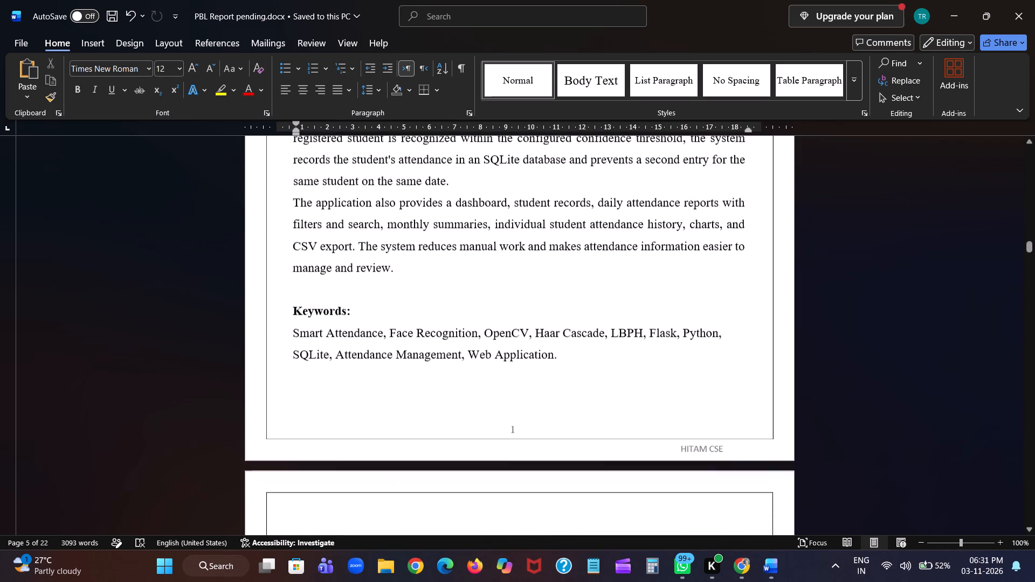
scroll(567, 373, "down", 1)
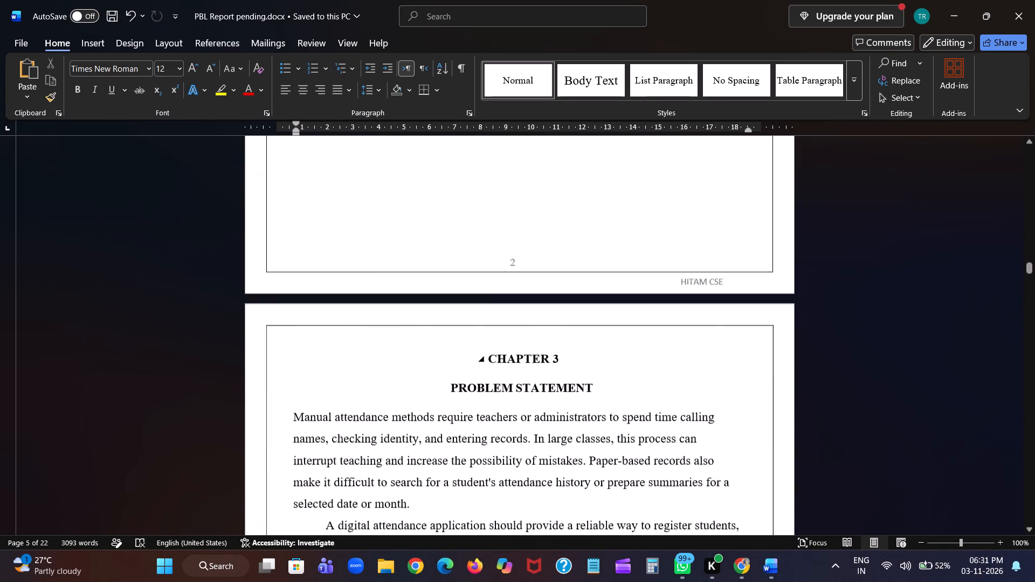
scroll(567, 373, "down", 1)
scroll(567, 373, "up", 1)
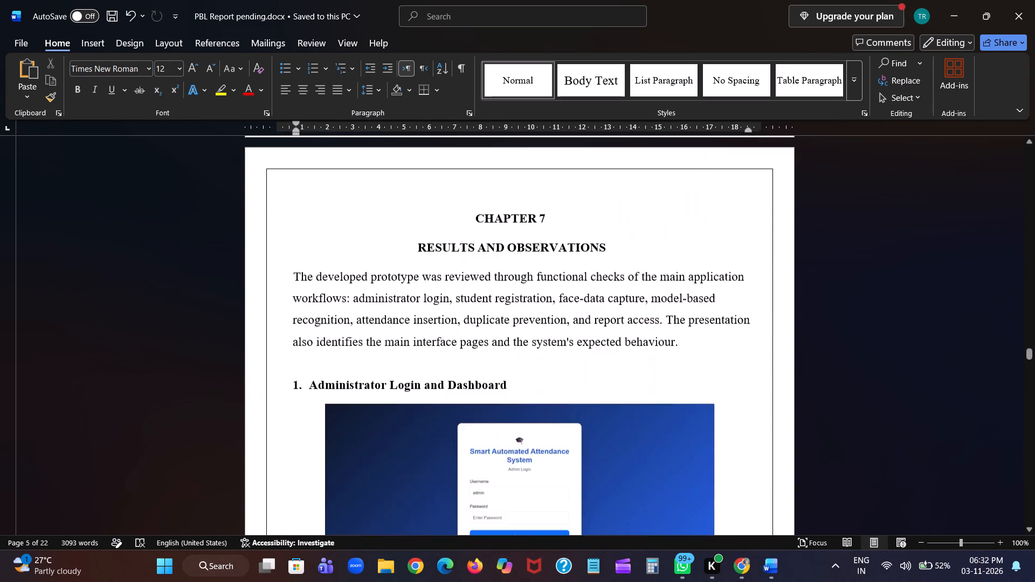
scroll(567, 373, "up", 1)
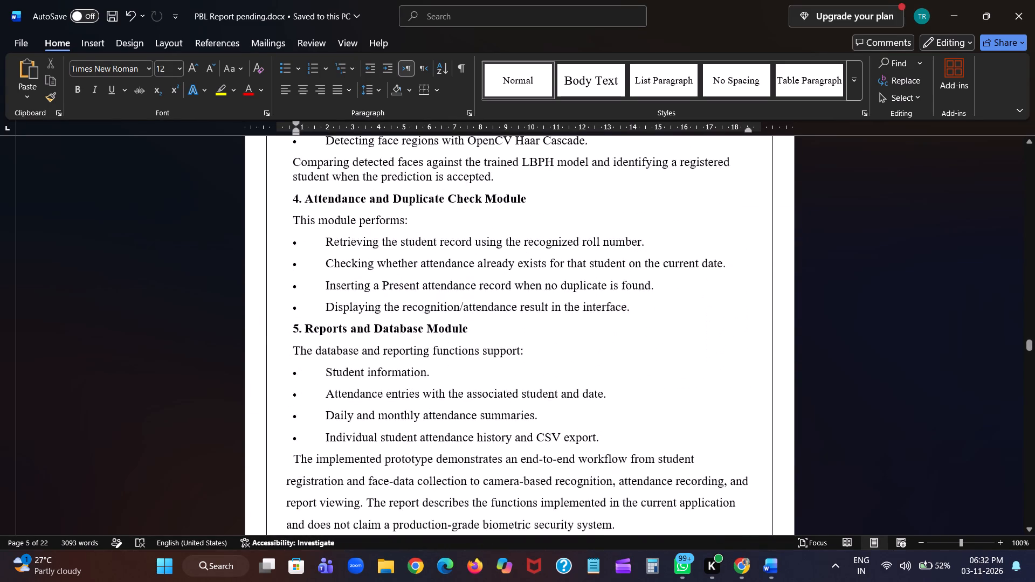
scroll(567, 373, "up", 3)
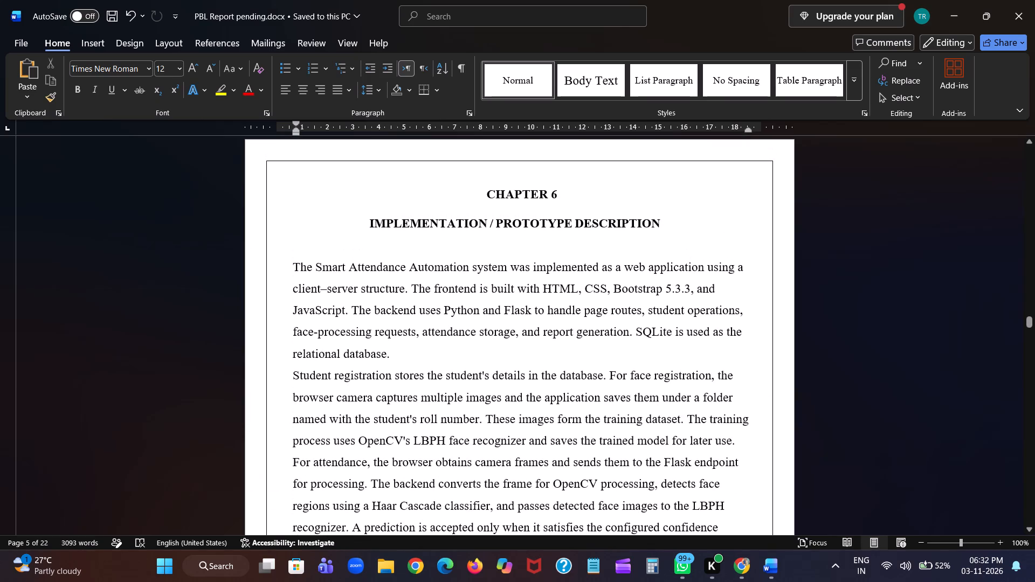
scroll(567, 373, "down", 2)
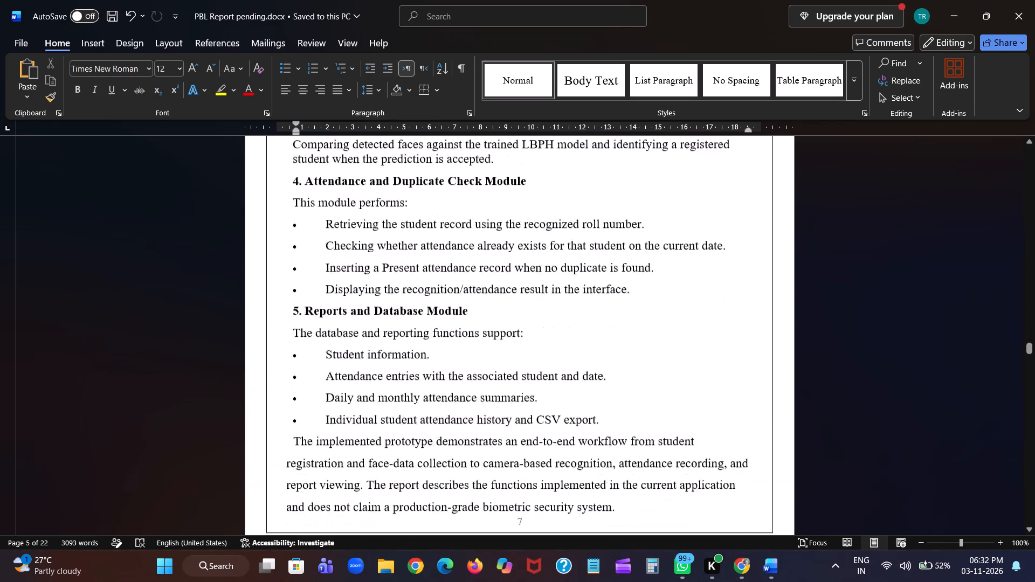
scroll(567, 373, "down", 2)
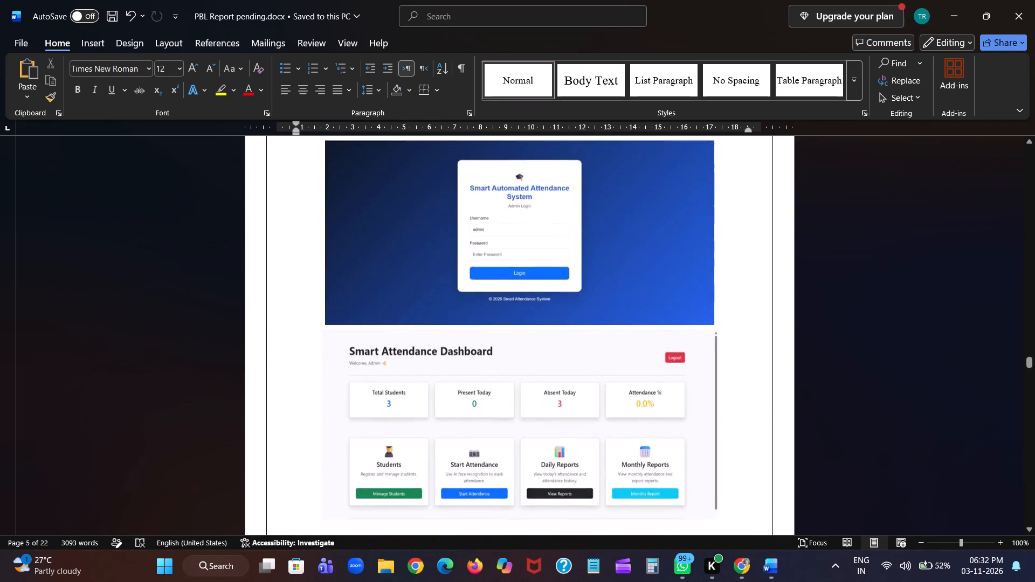
Delete the "Face Registration and Camera-Based Attendance" heading in chapter 7 together with the travel-site screenshot below it.
scroll(567, 373, "up", 1)
scroll(567, 373, "down", 5)
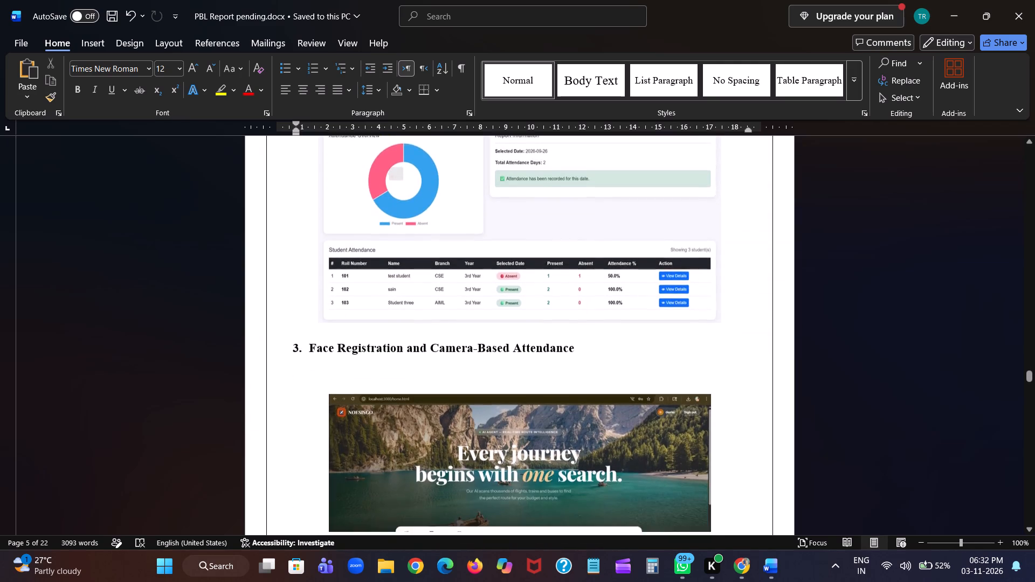
scroll(567, 373, "down", 2)
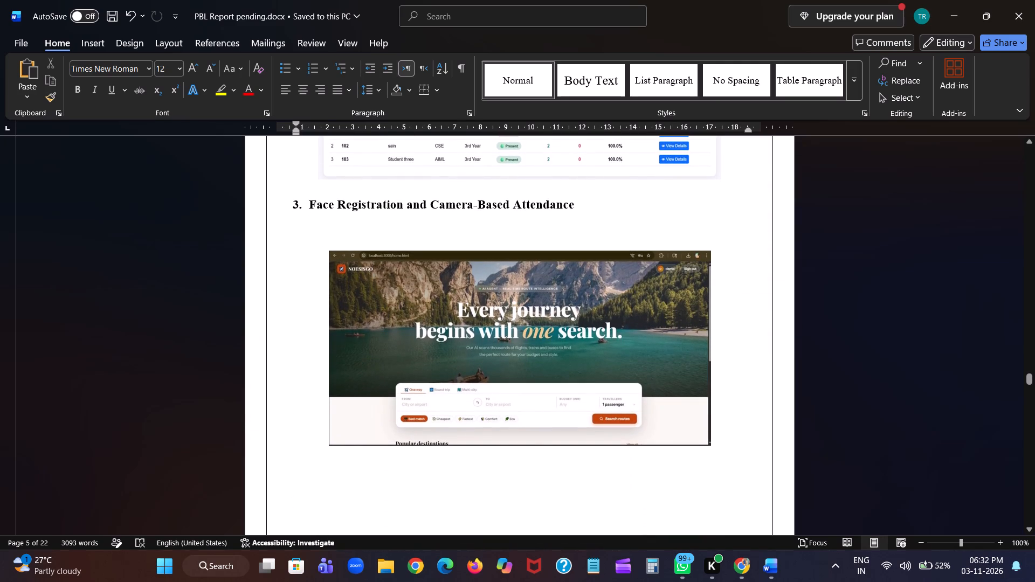
left_click_drag(290, 207, 536, 379)
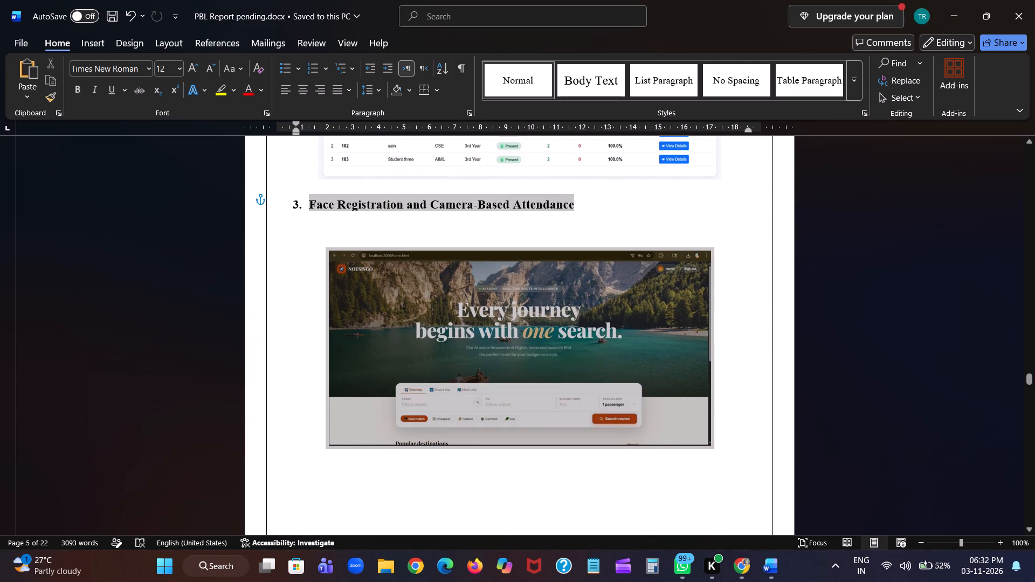
left_click_drag(536, 379, 562, 403)
key("BackSpace")
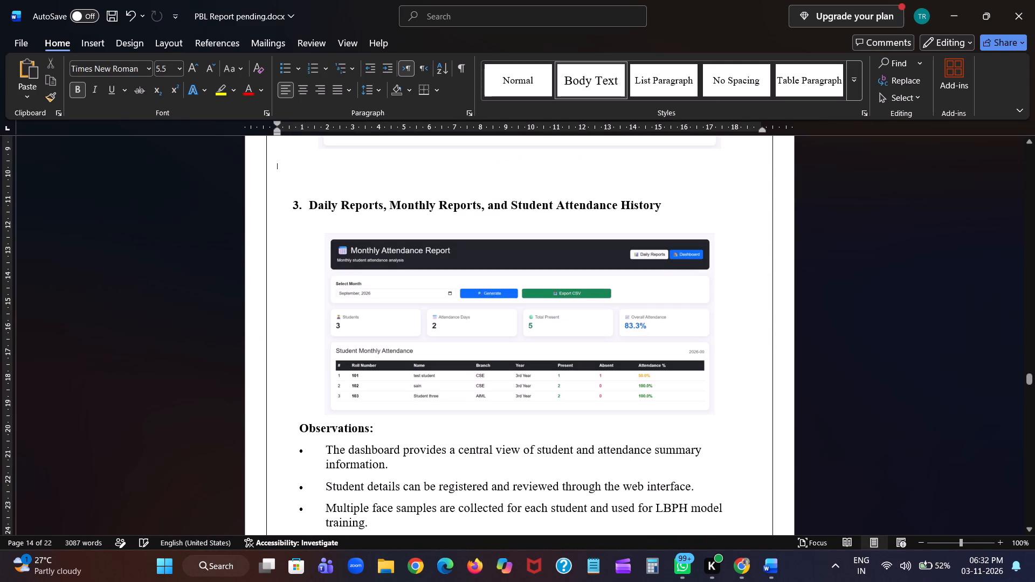
Insert six blank lines before the Observations heading in chapter 7, pushing it to the top of the next page.
scroll(562, 403, "up", 1)
scroll(562, 403, "down", 1)
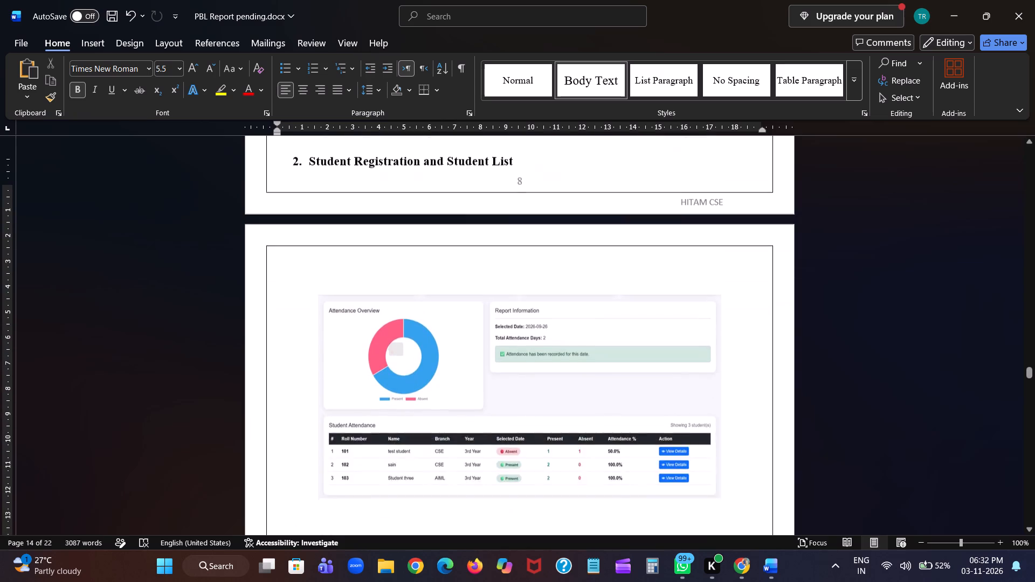
scroll(562, 403, "down", 1)
scroll(526, 427, "down", 1)
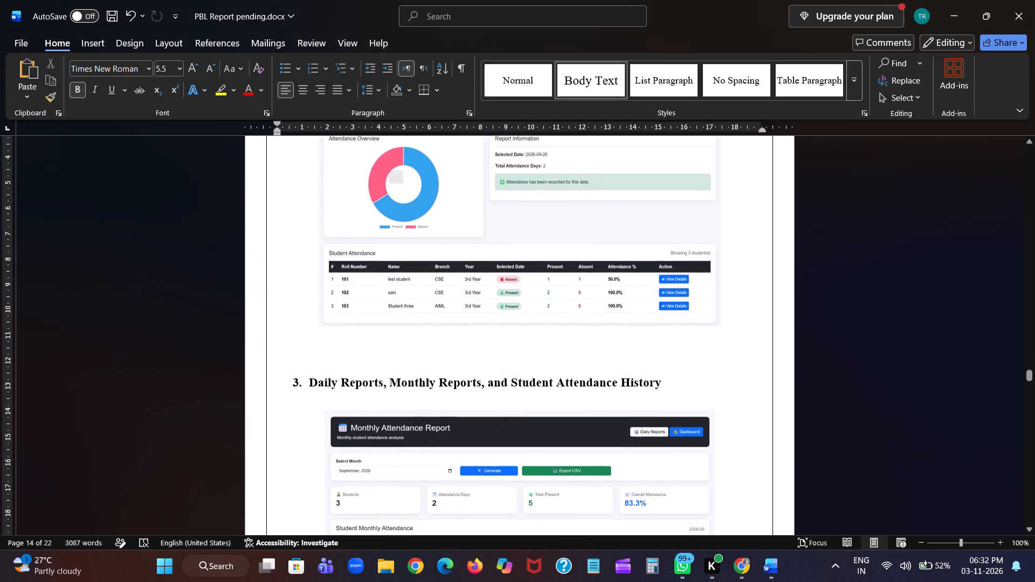
scroll(526, 427, "down", 2)
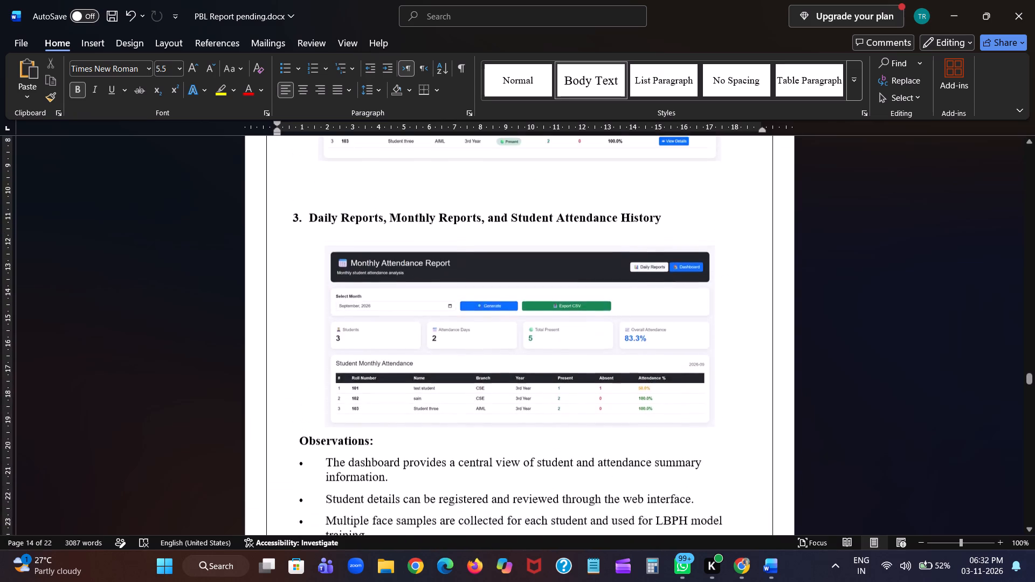
scroll(526, 427, "down", 1)
scroll(526, 427, "up", 1)
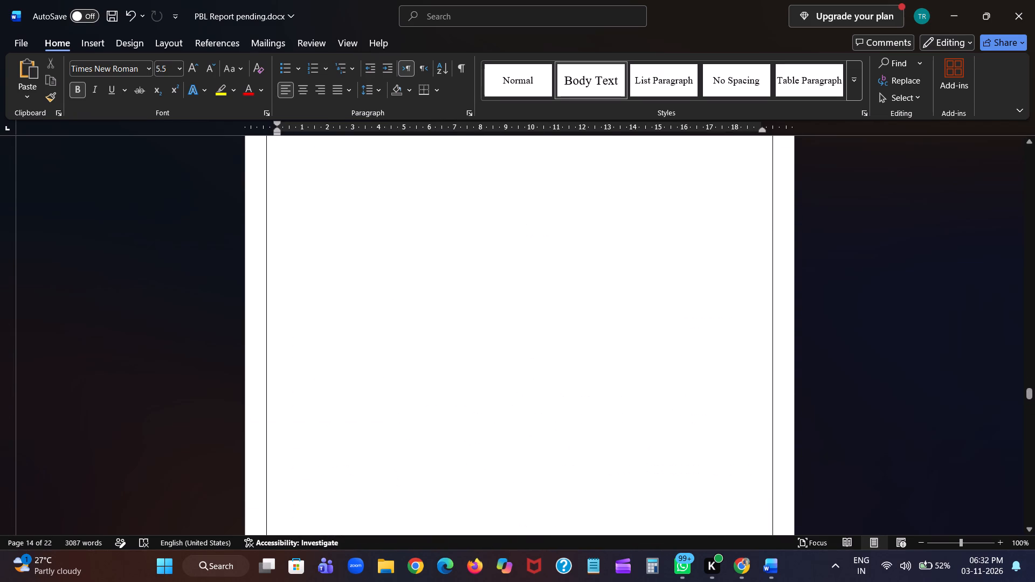
scroll(526, 427, "up", 1)
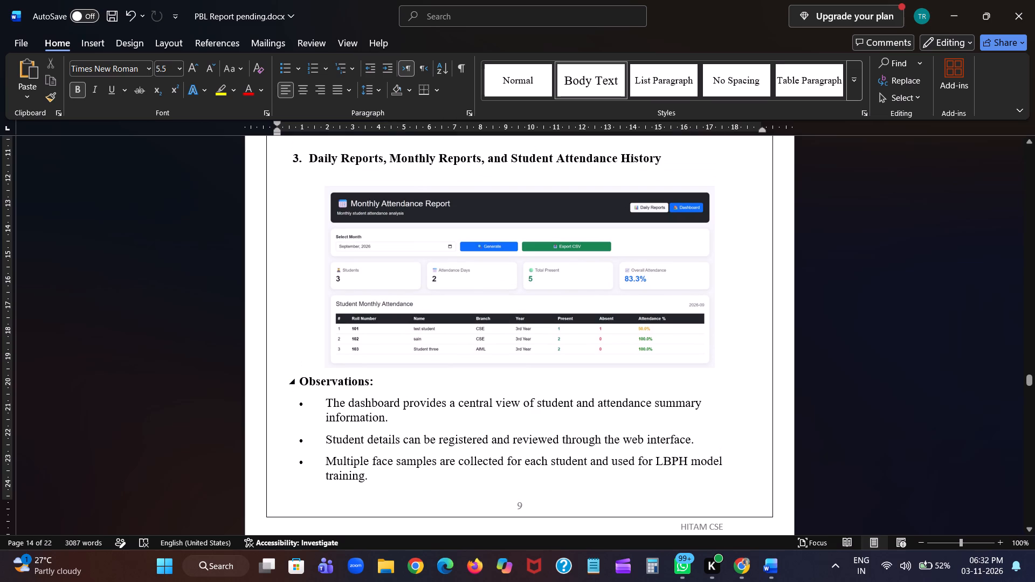
left_click(301, 380)
key("Return")
key("Return")
key("Return")
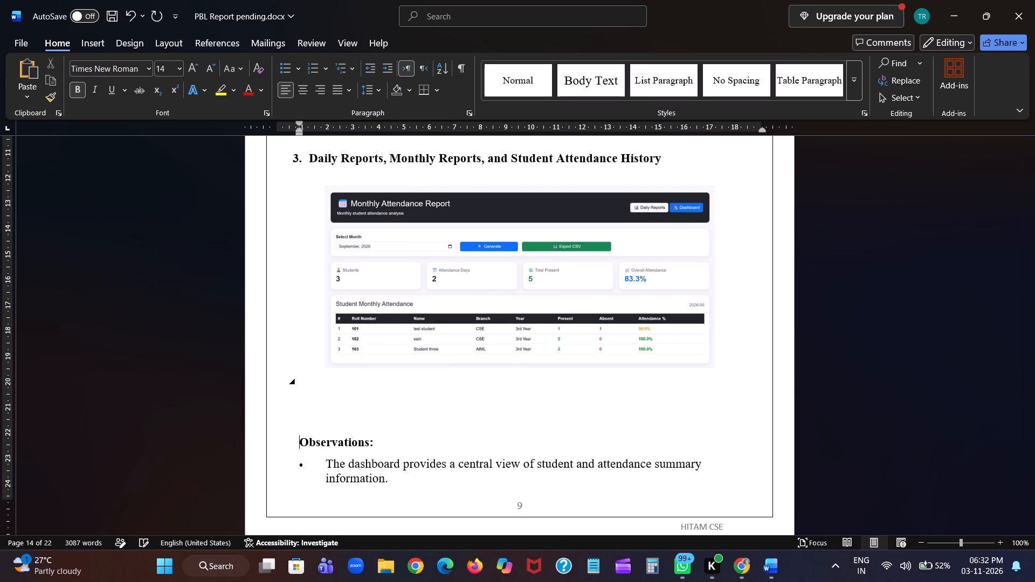
key("Return")
key("Return")
key("Return")
Shrink the admin login screenshot under "Administrator Login and Dashboard" proportionally and centre it horizontally on the page.
scroll(301, 380, "up", 1)
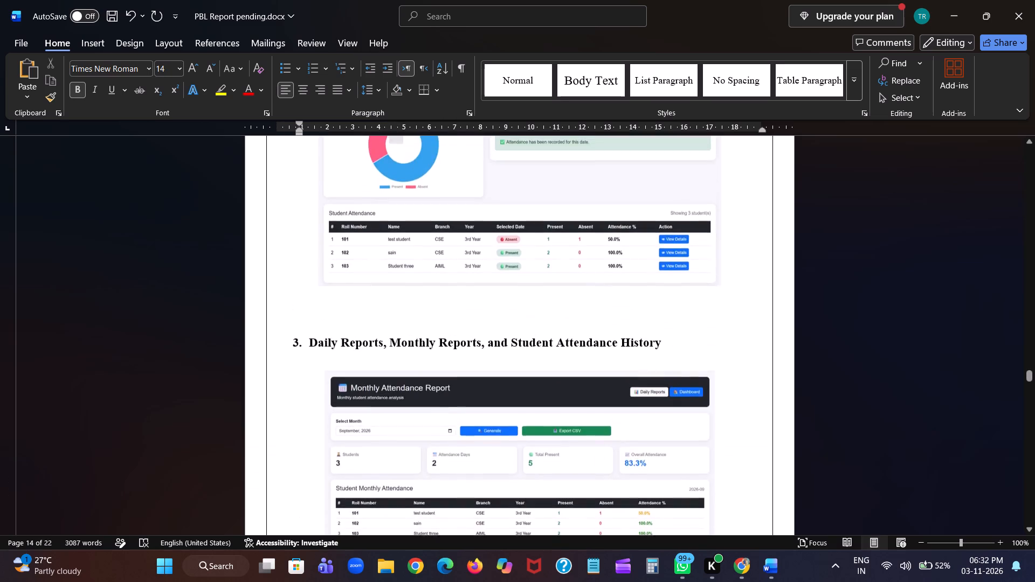
scroll(301, 380, "up", 2)
scroll(320, 377, "down", 3)
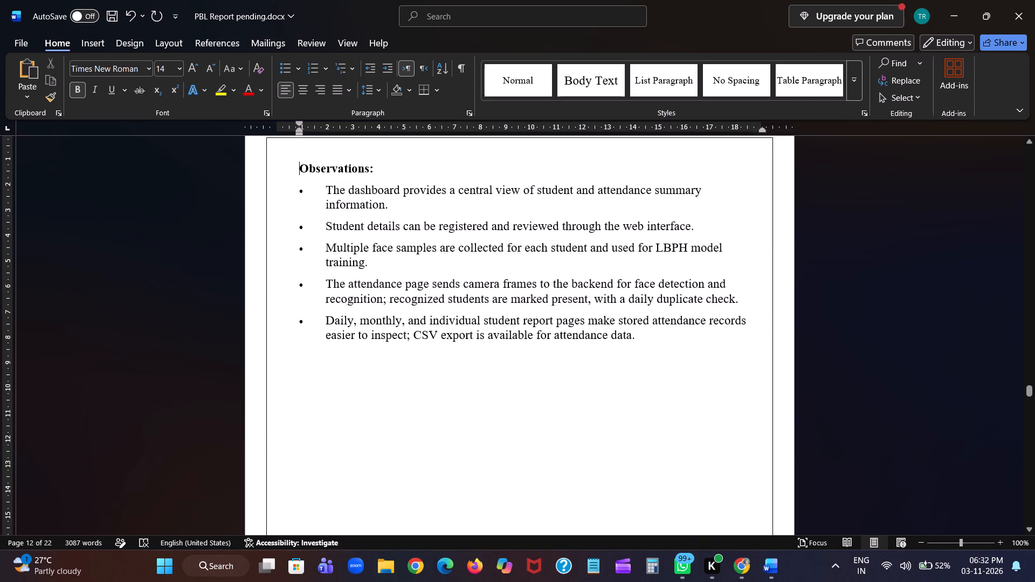
scroll(320, 377, "up", 1)
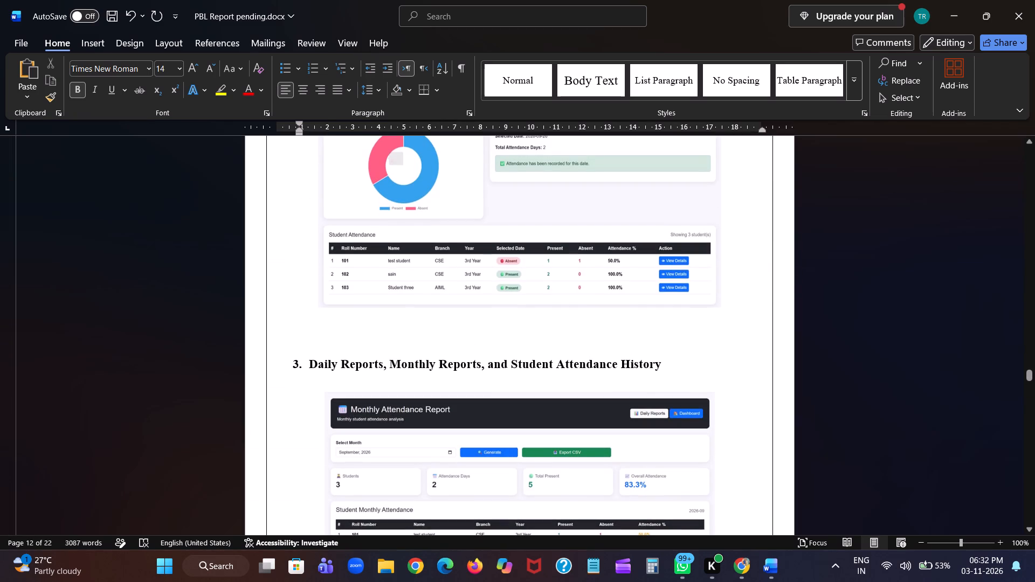
scroll(517, 375, "down", 1)
scroll(459, 352, "up", 1)
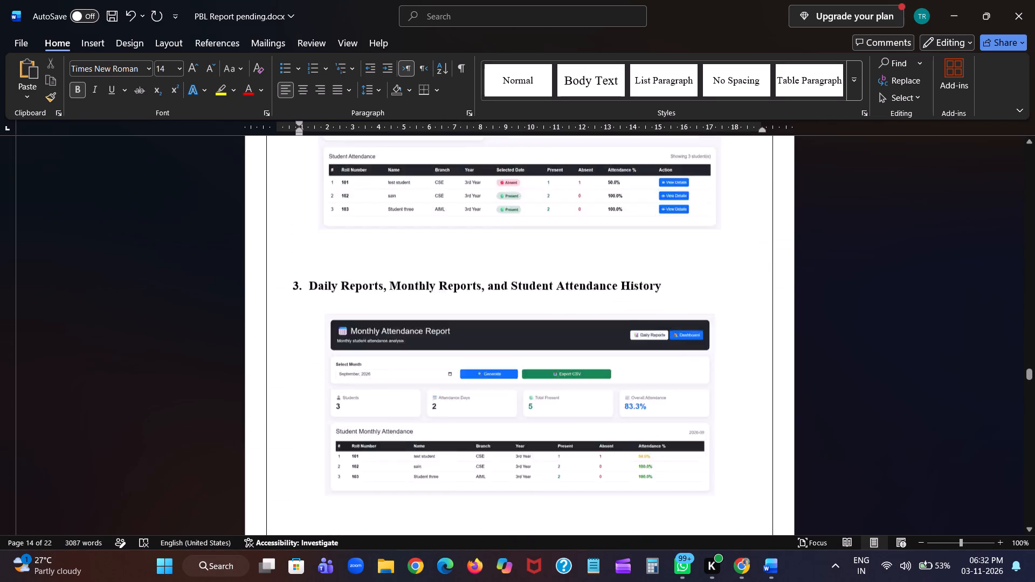
scroll(459, 352, "up", 2)
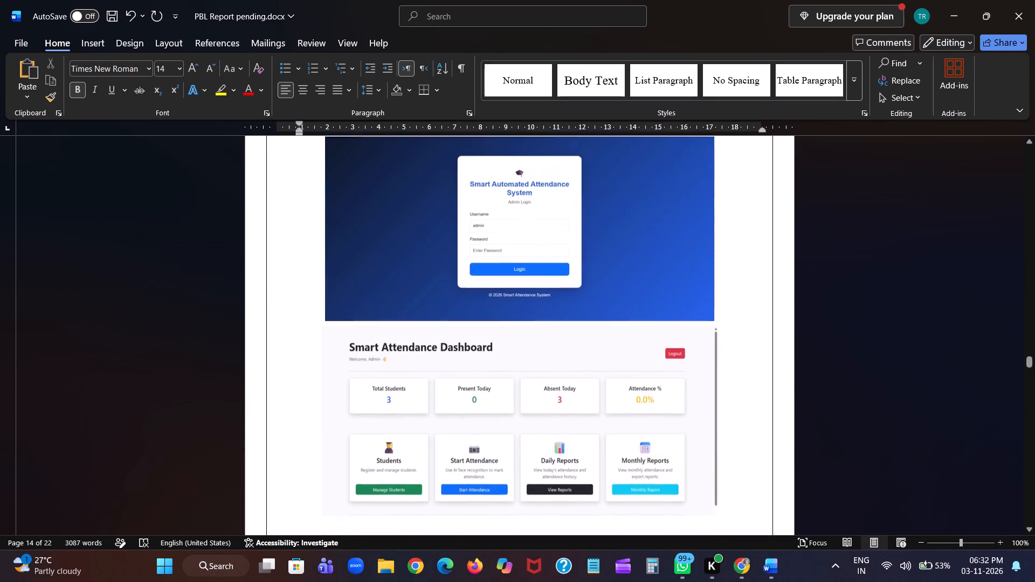
scroll(459, 352, "up", 1)
scroll(459, 352, "down", 1)
scroll(489, 299, "up", 1)
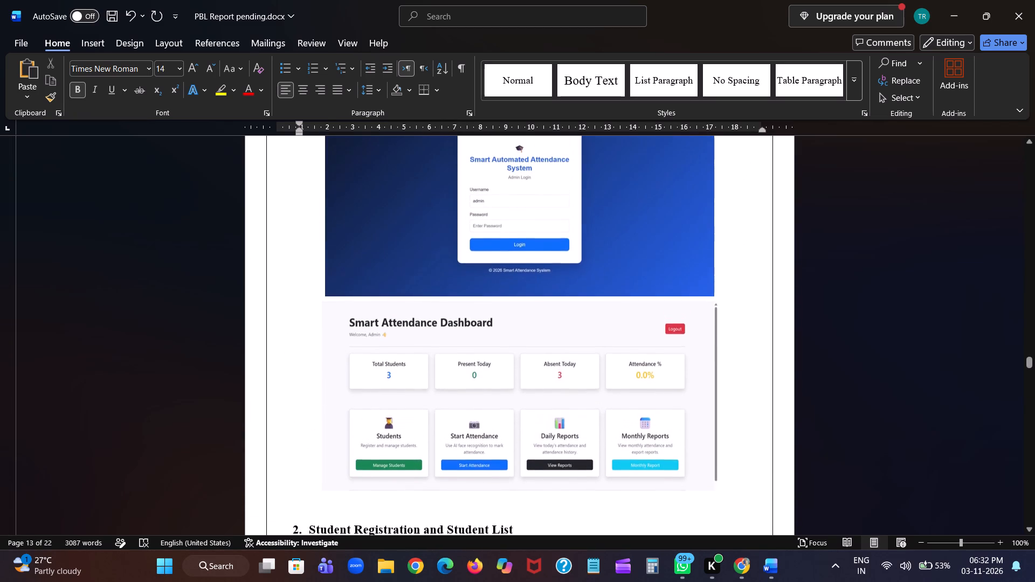
left_click(489, 299)
scroll(546, 271, "up", 1)
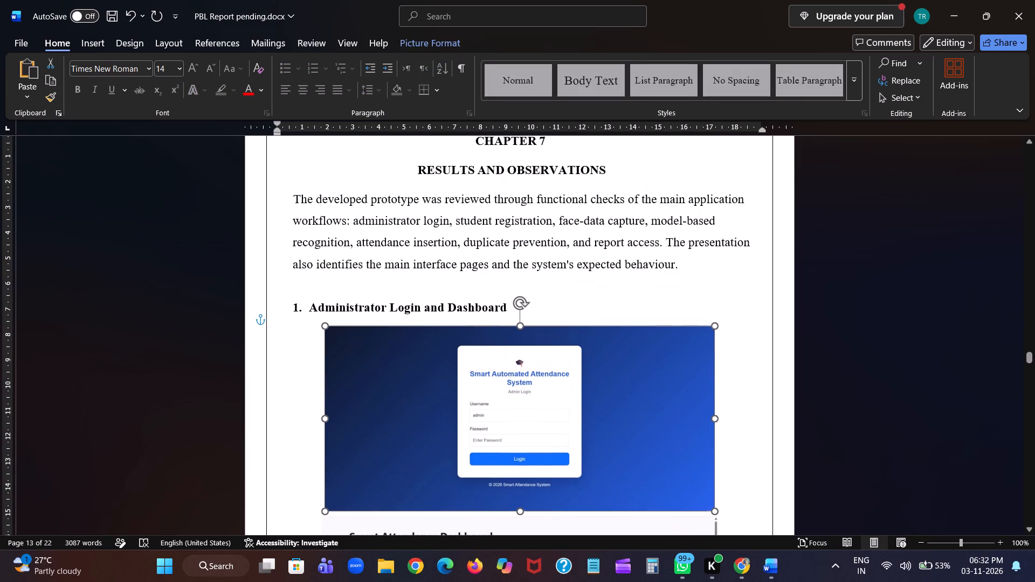
left_click_drag(719, 510, 660, 477)
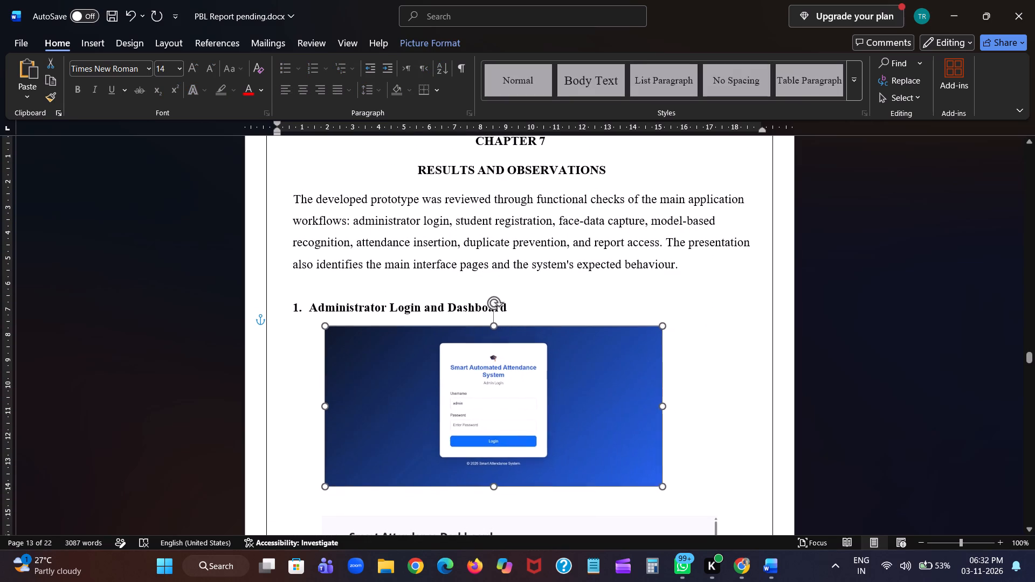
left_click_drag(660, 477, 649, 466)
left_click_drag(510, 419, 540, 415)
Shrink the Smart Attendance Dashboard screenshot and centre it between the login screenshot and the "Student Registration and Student List" heading.
scroll(540, 415, "down", 1)
left_click(597, 435)
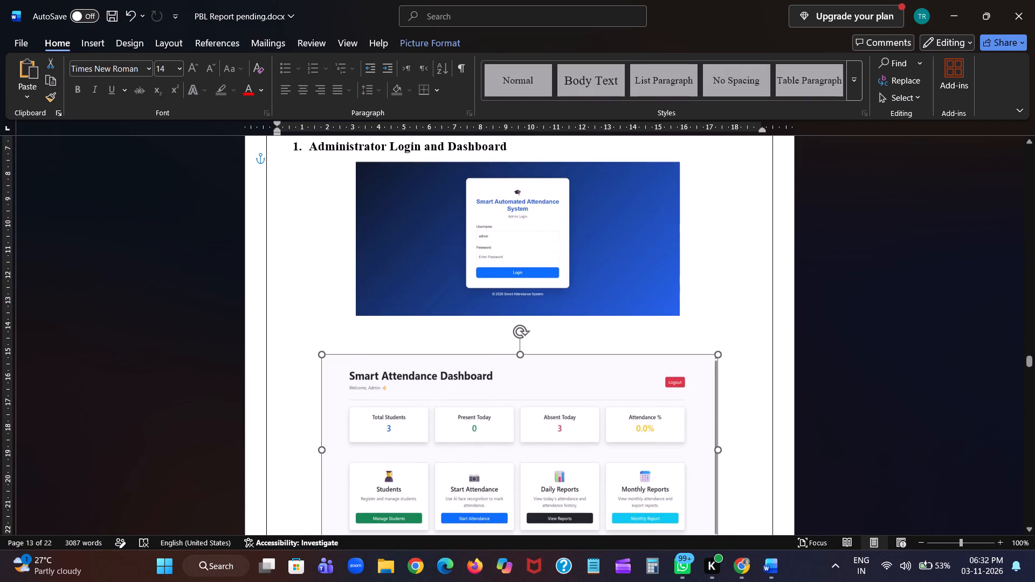
scroll(658, 445, "down", 1)
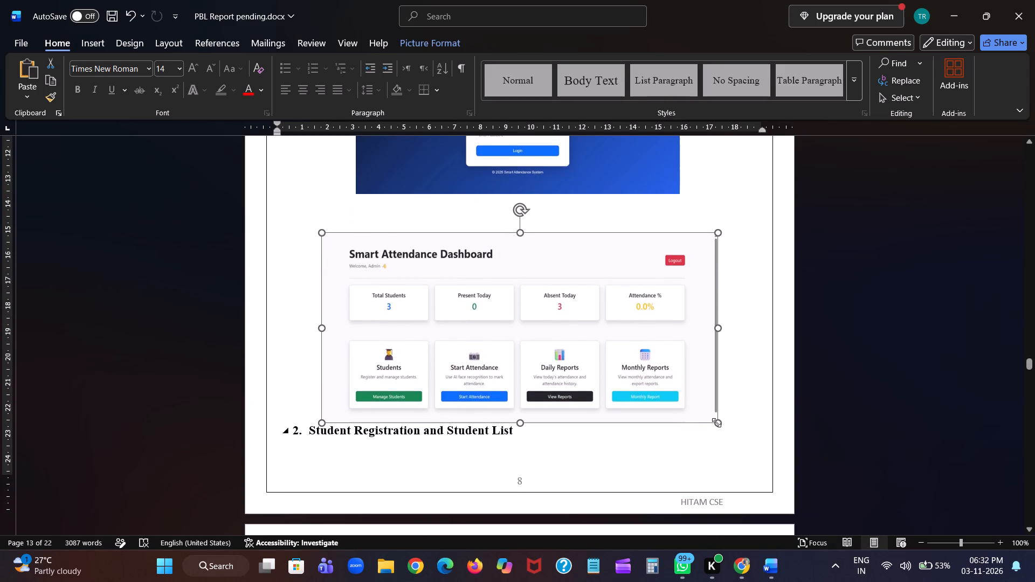
left_click_drag(716, 421, 601, 366)
left_click_drag(492, 315, 542, 308)
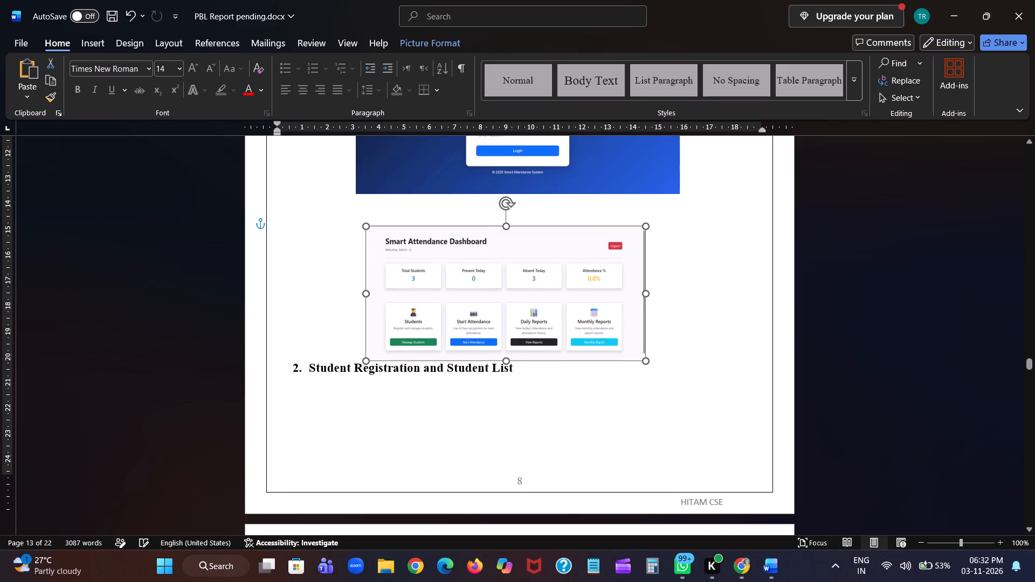
left_click_drag(542, 308, 545, 292)
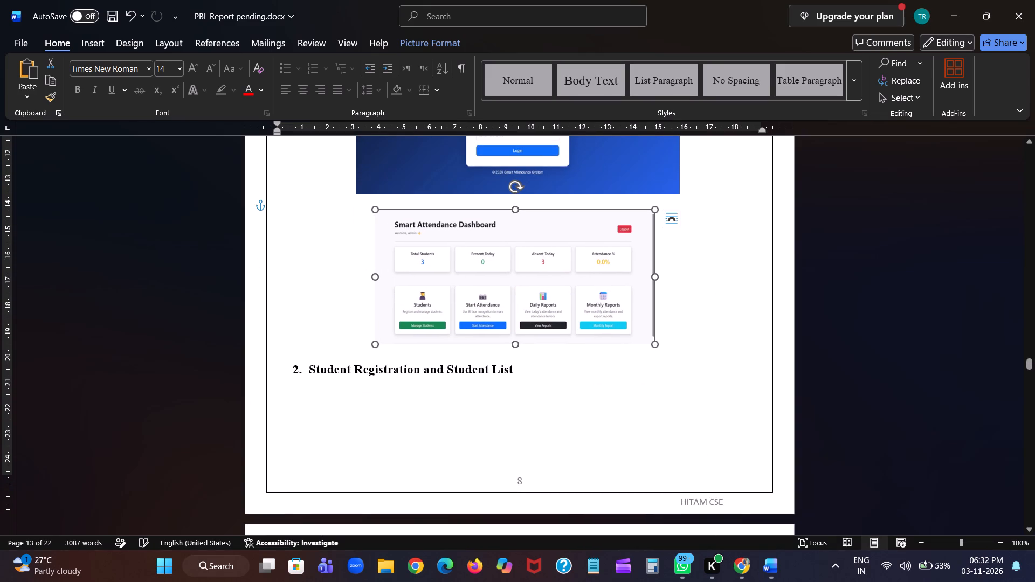
Widen the Smart Attendance Dashboard screenshot on both sides to match the width of the login screenshot above it.
left_click_drag(656, 277, 680, 277)
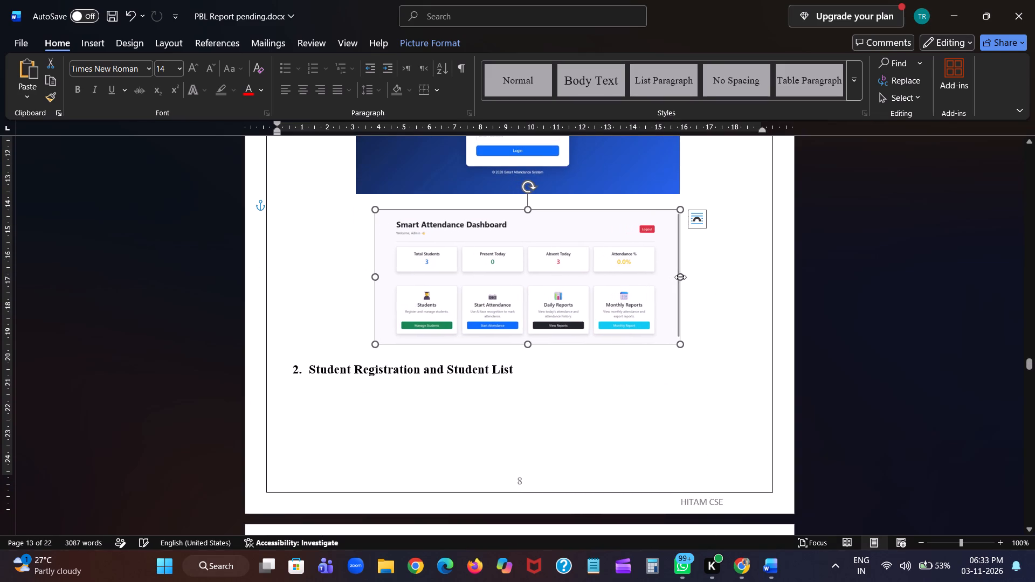
left_click_drag(375, 278, 361, 278)
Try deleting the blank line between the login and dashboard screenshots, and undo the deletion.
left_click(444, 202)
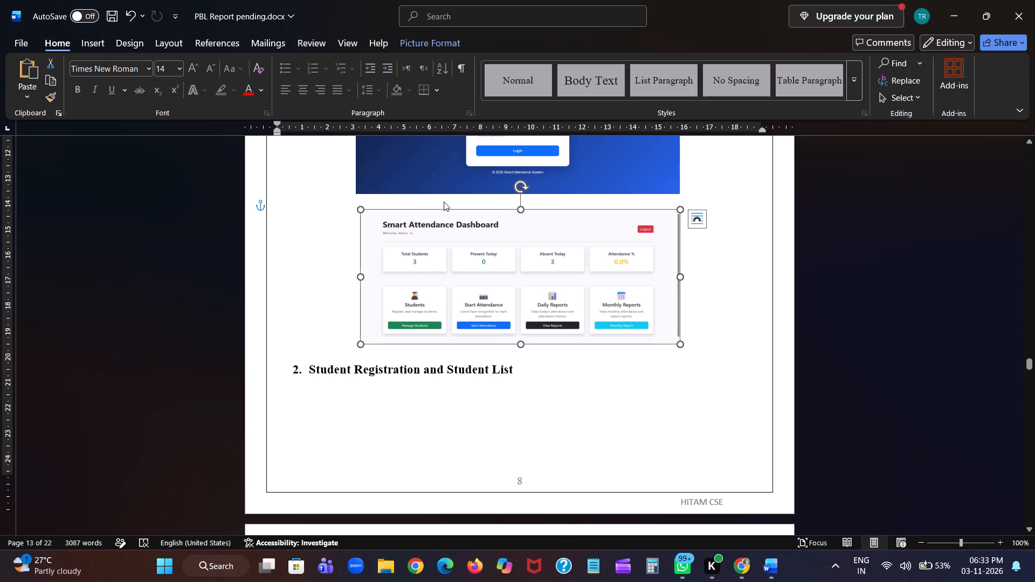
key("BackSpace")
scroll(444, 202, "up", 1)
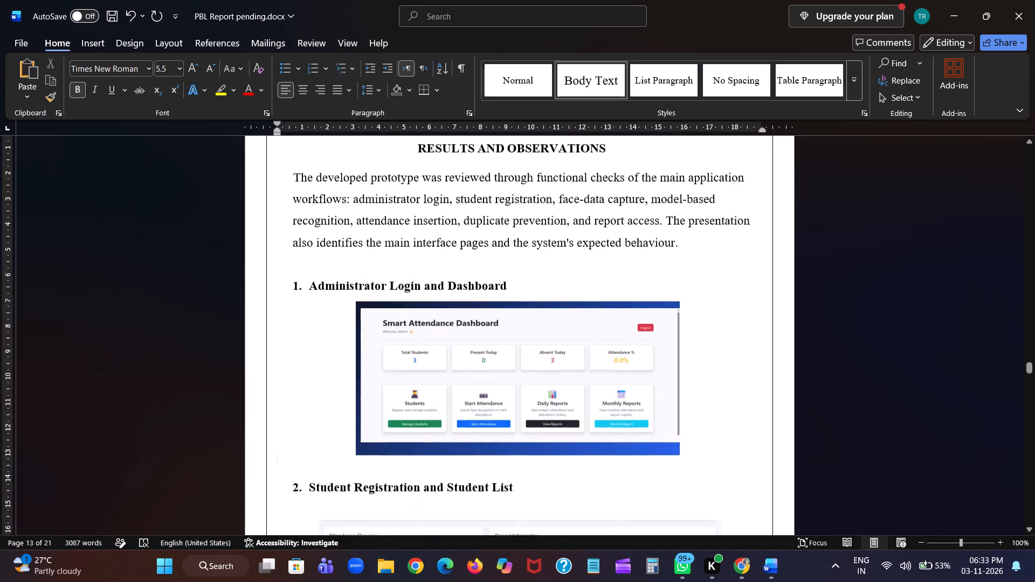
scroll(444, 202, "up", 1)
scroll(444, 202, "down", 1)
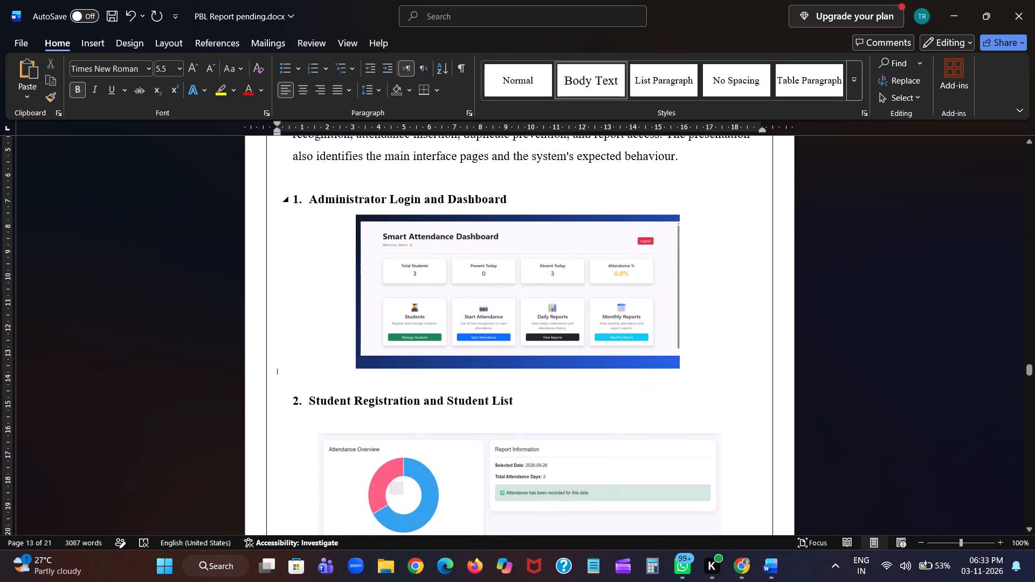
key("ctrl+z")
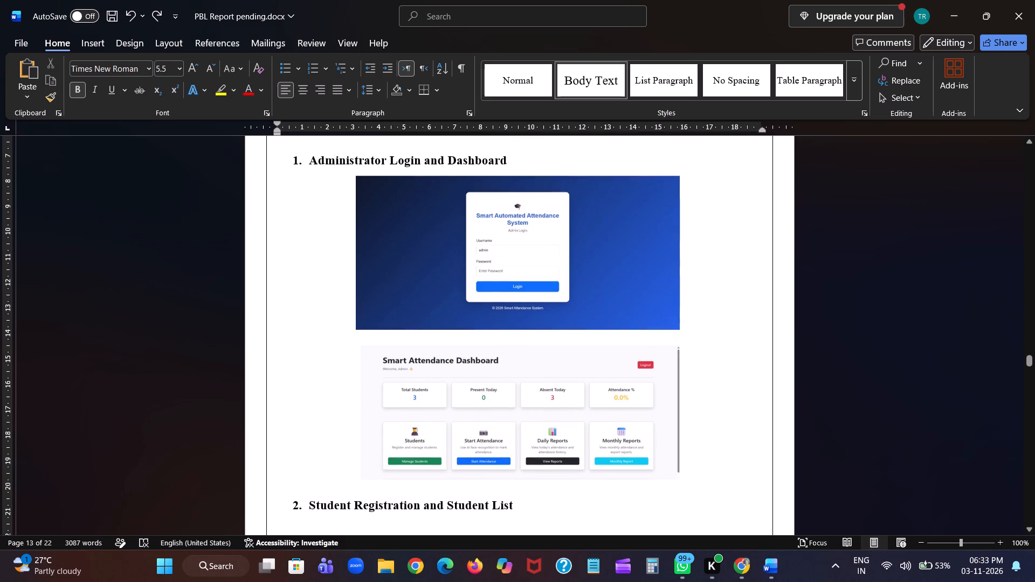
Stretch the Smart Attendance Dashboard screenshot slightly upward to narrow the gap below the login screenshot.
left_click(505, 365)
left_click(435, 359)
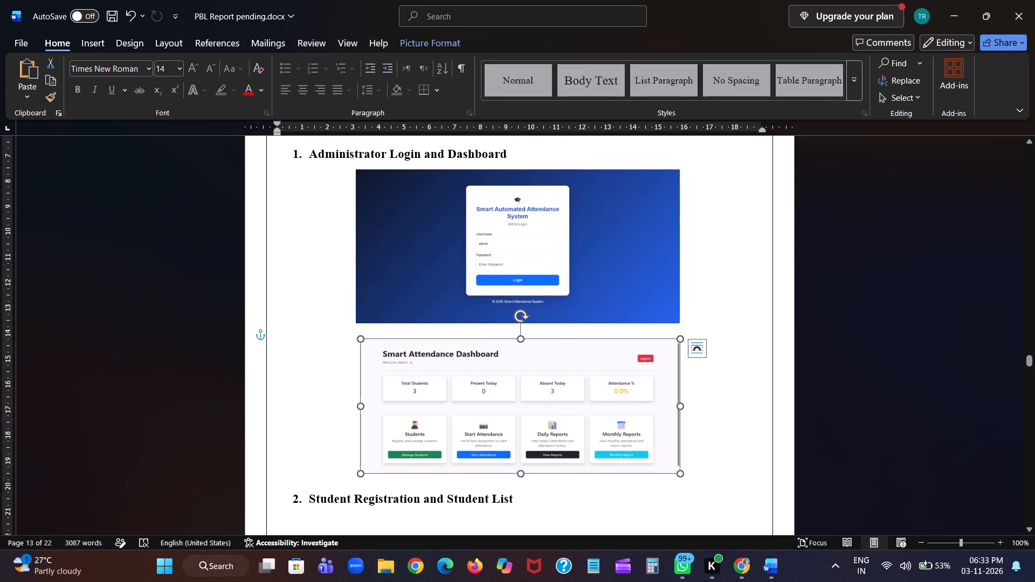
left_click(518, 338)
Shrink the Attendance Overview screenshot on page 9 proportionally and centre it horizontally on the page.
scroll(518, 334, "down", 1)
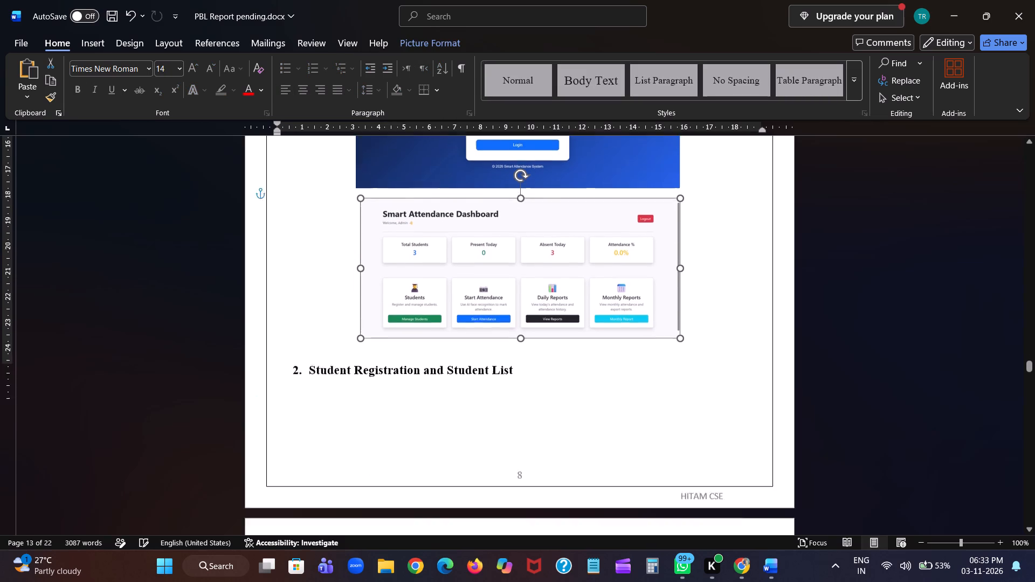
scroll(518, 334, "down", 3)
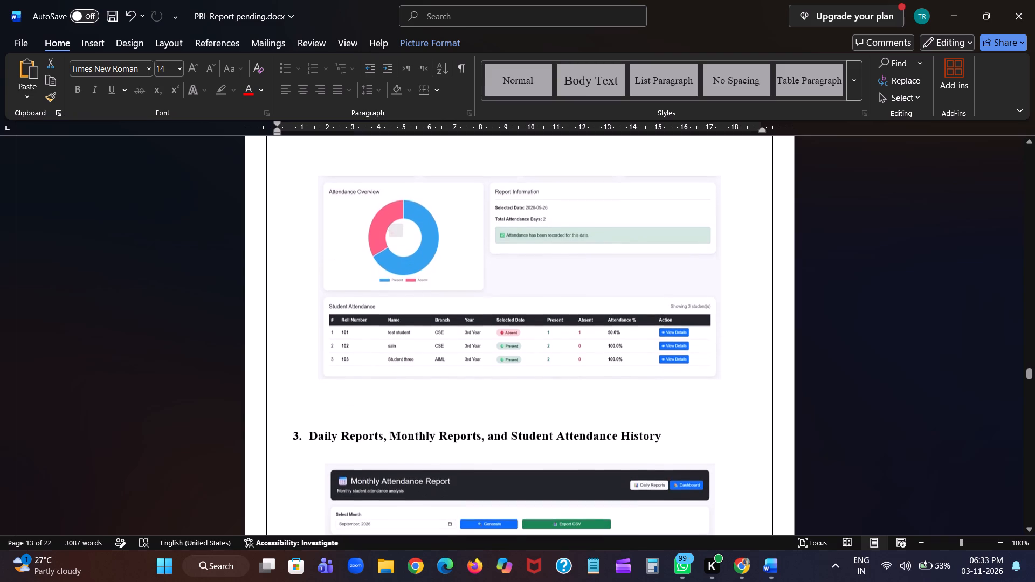
left_click(574, 343)
left_click_drag(721, 378, 641, 335)
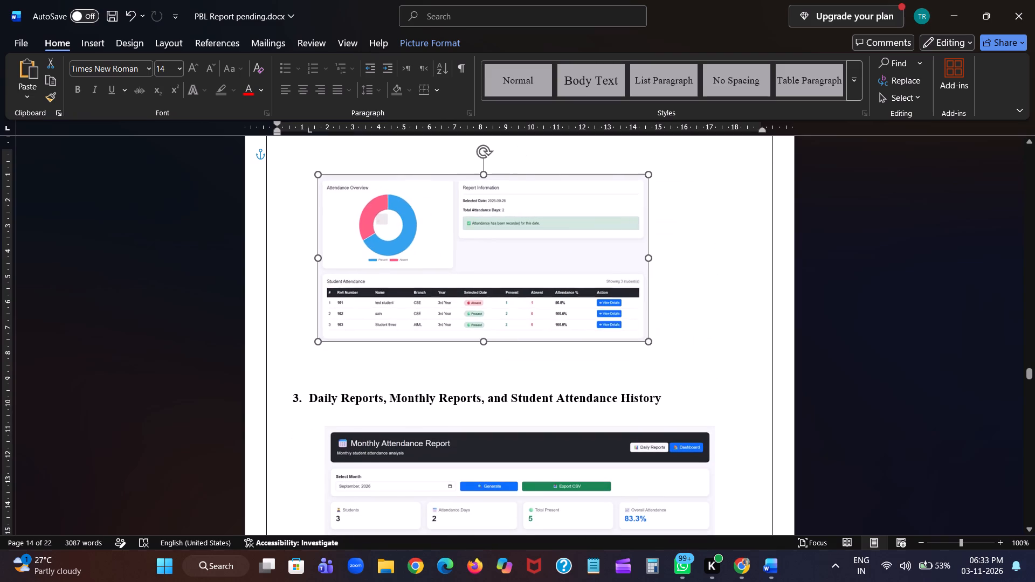
left_click_drag(641, 335, 638, 334)
left_click_drag(527, 287, 561, 274)
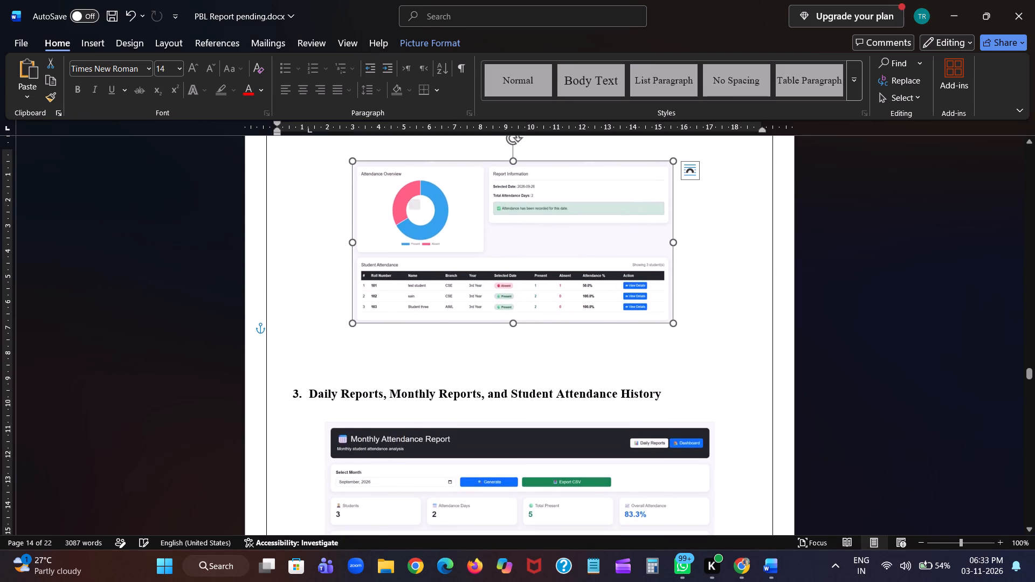
scroll(561, 274, "up", 1)
scroll(561, 274, "down", 1)
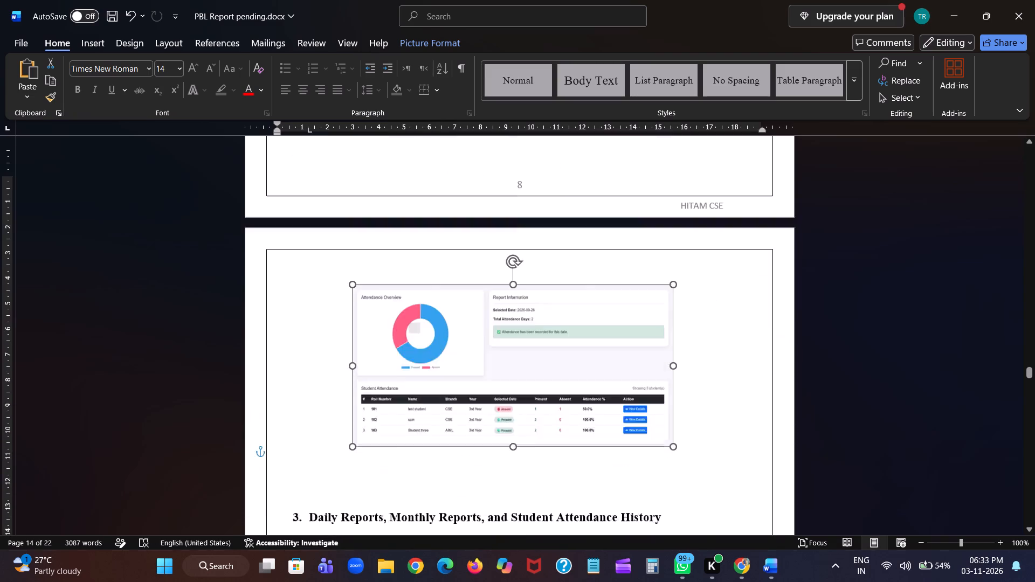
Shrink the Monthly Attendance Report screenshot proportionally and centre it horizontally on the page.
scroll(561, 274, "down", 1)
scroll(550, 346, "down", 1)
left_click(563, 279)
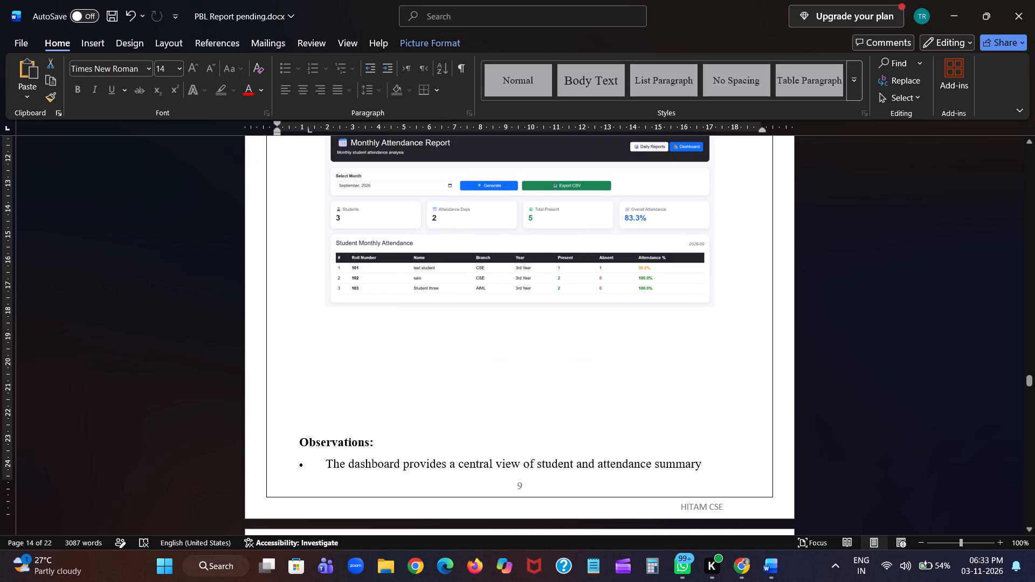
left_click_drag(716, 308, 611, 239)
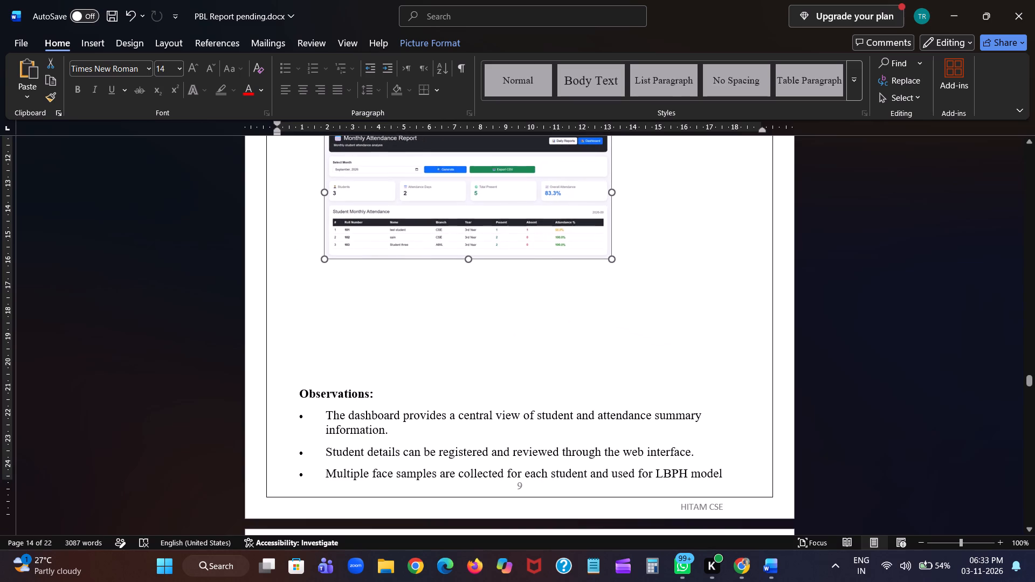
left_click_drag(611, 239, 611, 239)
left_click_drag(465, 202, 517, 207)
Delete three blank lines above the "Daily Reports, Monthly Reports, and Student Attendance History" heading.
scroll(517, 207, "up", 1)
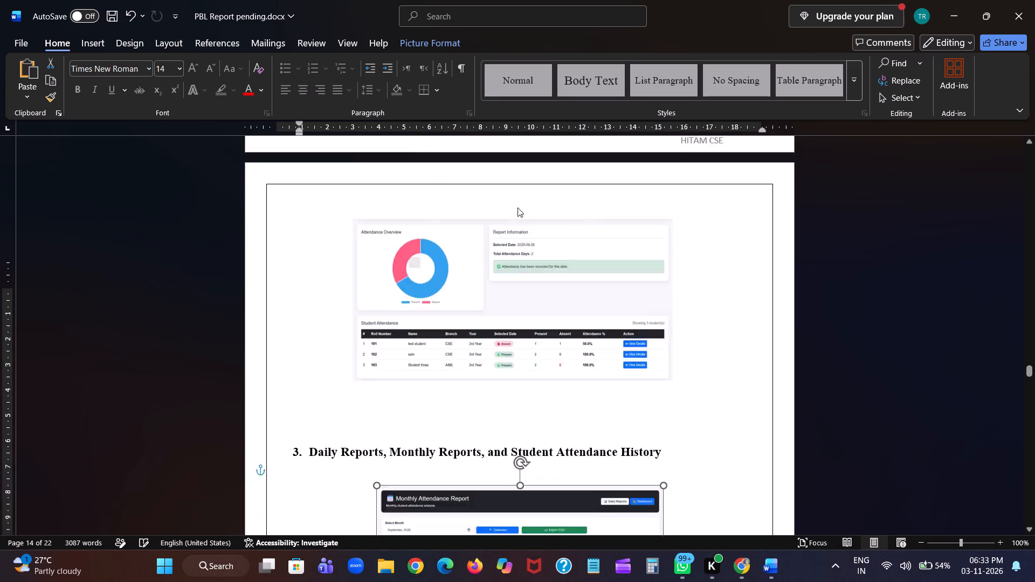
scroll(517, 207, "up", 1)
scroll(517, 207, "down", 1)
left_click(530, 300)
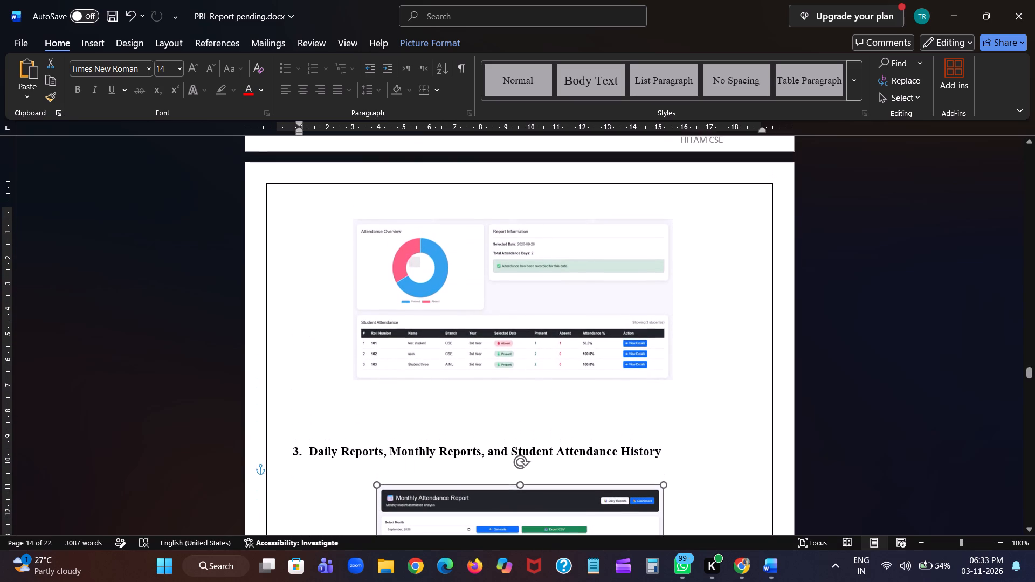
left_click(424, 435)
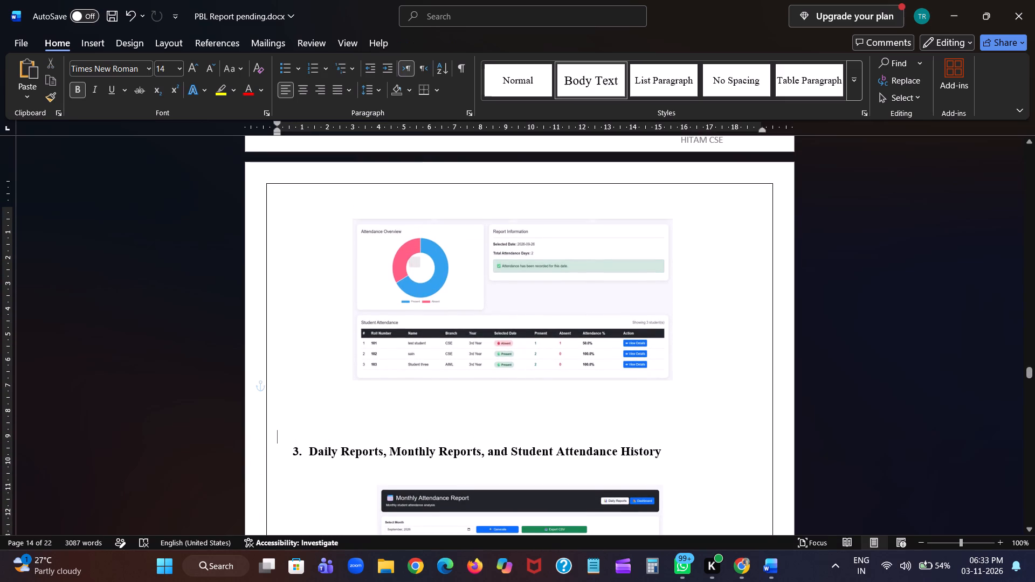
key("BackSpace")
key("BackSpace")
key("BackSpace")
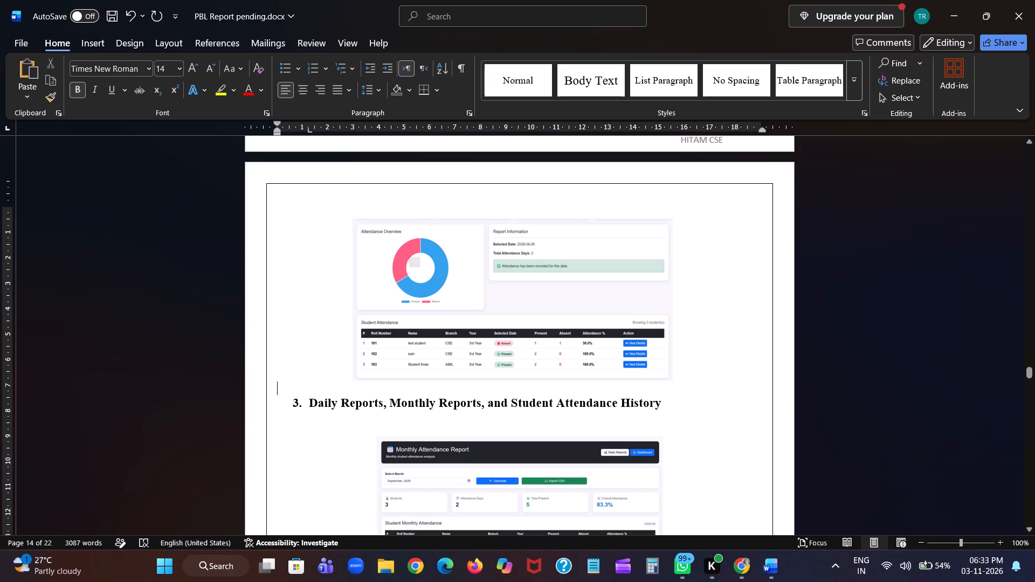
Place the Monthly Attendance Report screenshot just below heading 3, and make it taller and wider to match the Attendance Overview screenshot.
scroll(505, 439, "down", 1)
left_click_drag(542, 366, 529, 320)
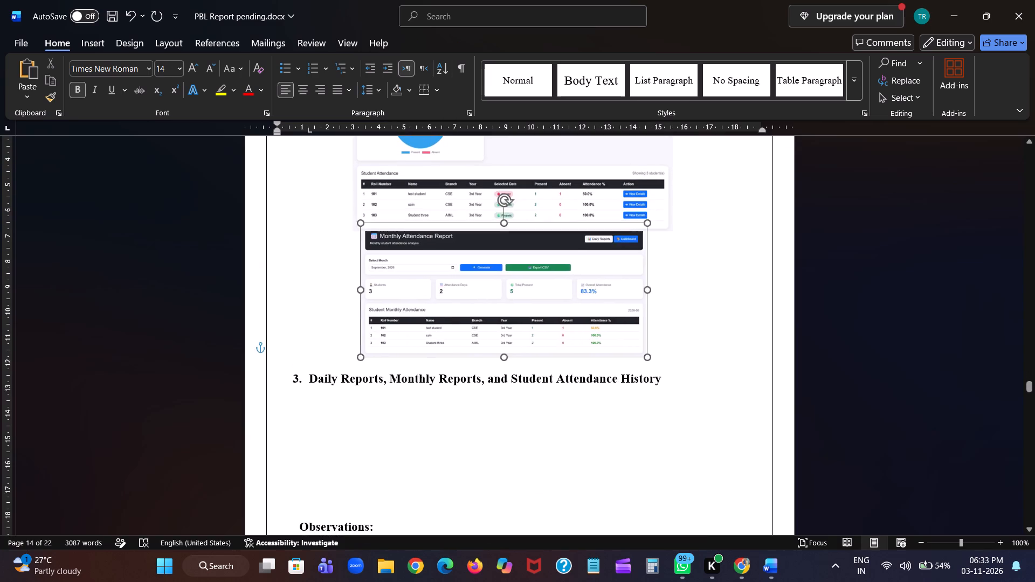
left_click_drag(529, 320, 524, 354)
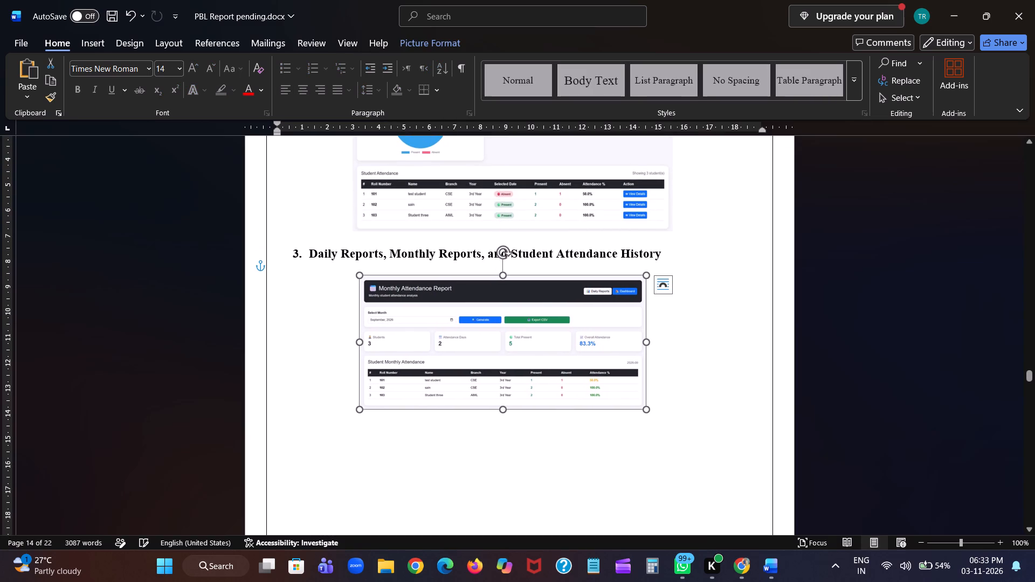
left_click_drag(501, 411, 501, 428)
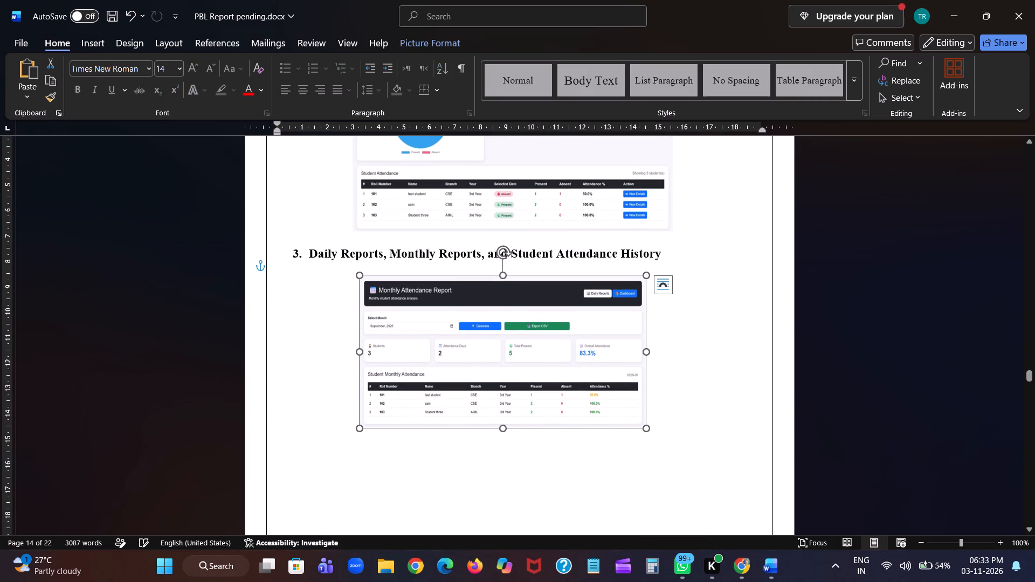
left_click_drag(646, 350, 671, 348)
Delete the blank line above the "Administrator Login and Dashboard" heading in chapter 7.
scroll(439, 309, "up", 1)
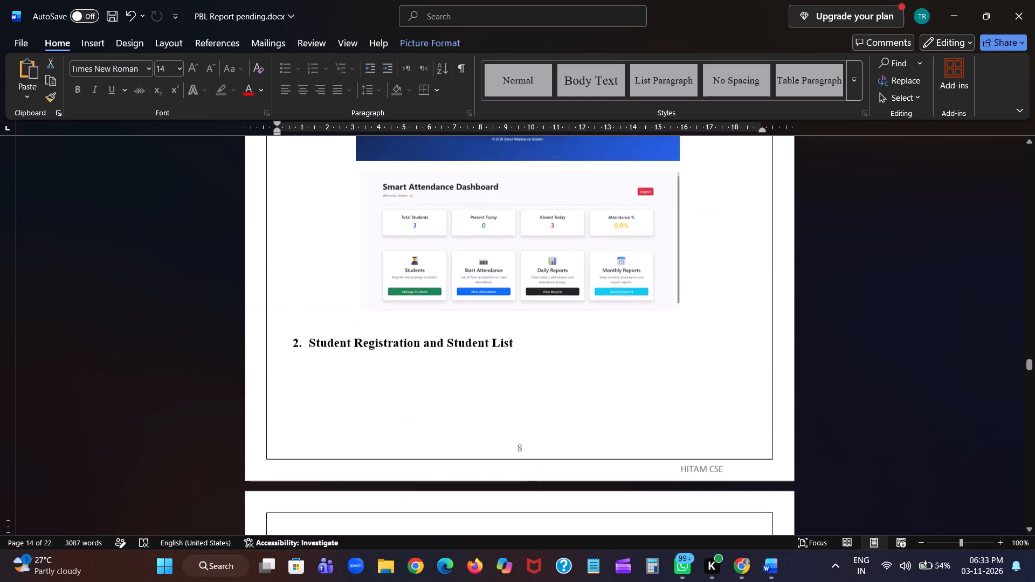
scroll(439, 309, "up", 2)
scroll(439, 309, "down", 1)
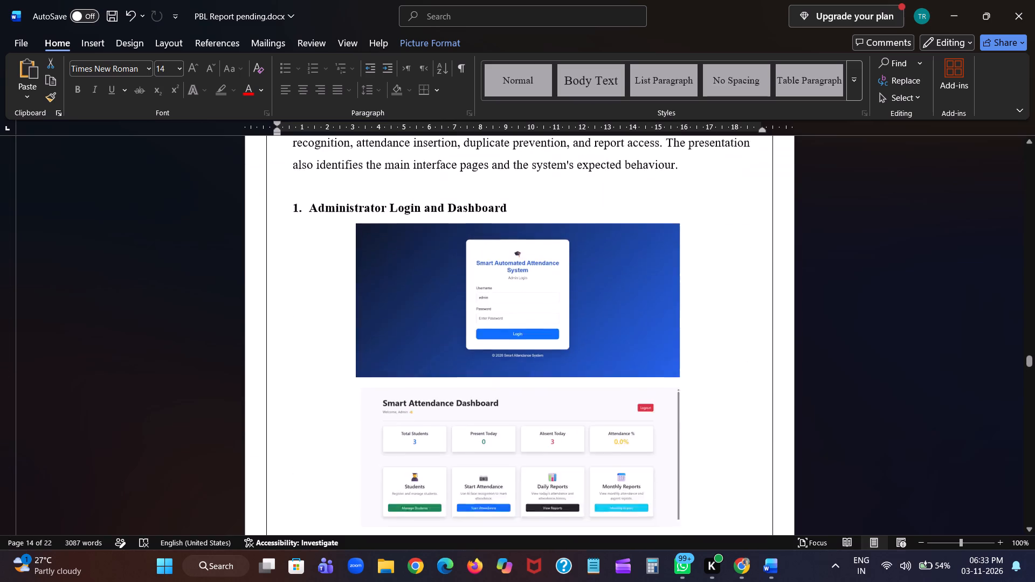
scroll(439, 309, "down", 1)
scroll(439, 309, "up", 2)
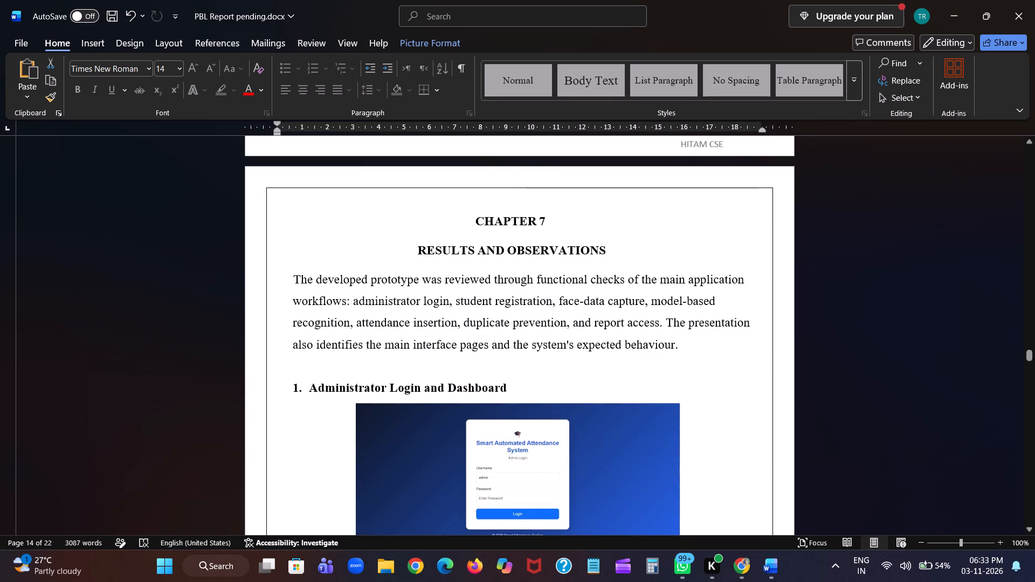
left_click(385, 369)
key("BackSpace")
Remove extra blank space between the dashboard screenshot and the "Student Registration and Student List" heading.
scroll(385, 369, "down", 1)
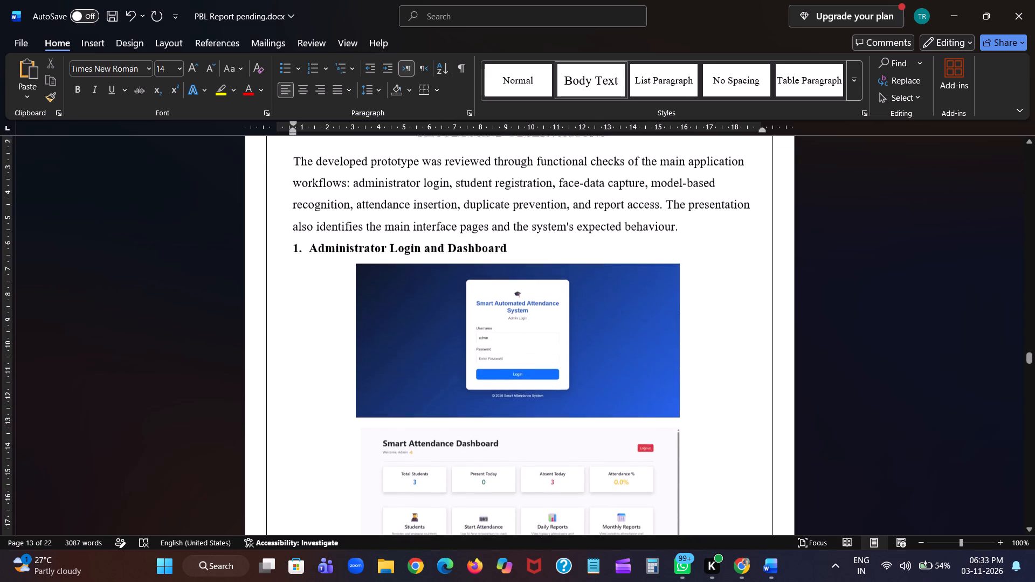
scroll(385, 369, "down", 1)
left_click(350, 318)
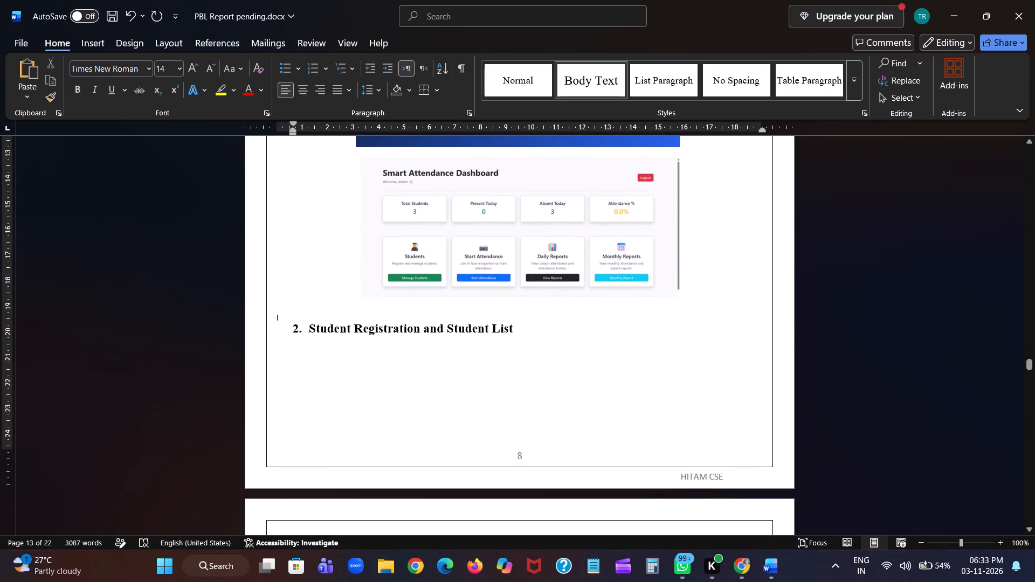
key("BackSpace")
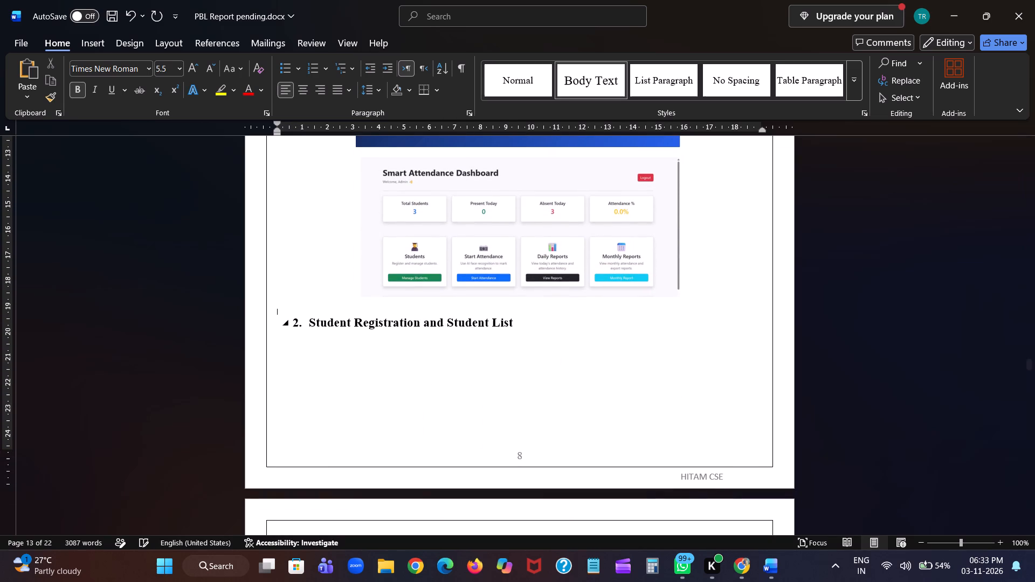
key("BackSpace")
Delete the blank lines above the Observations heading so that all its bullets fit on page 9.
scroll(350, 318, "down", 1)
scroll(350, 318, "up", 1)
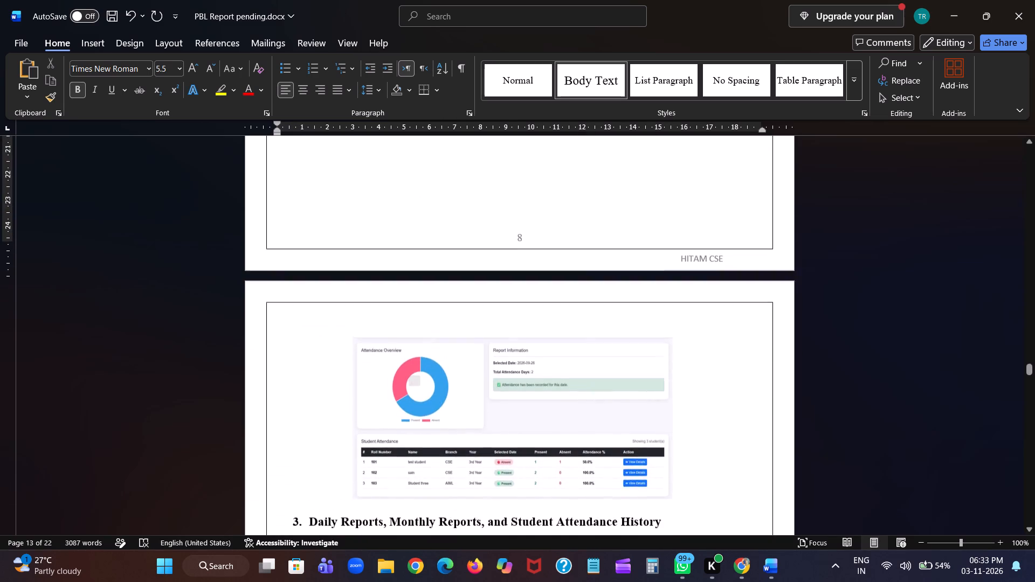
scroll(350, 318, "up", 1)
scroll(350, 318, "down", 1)
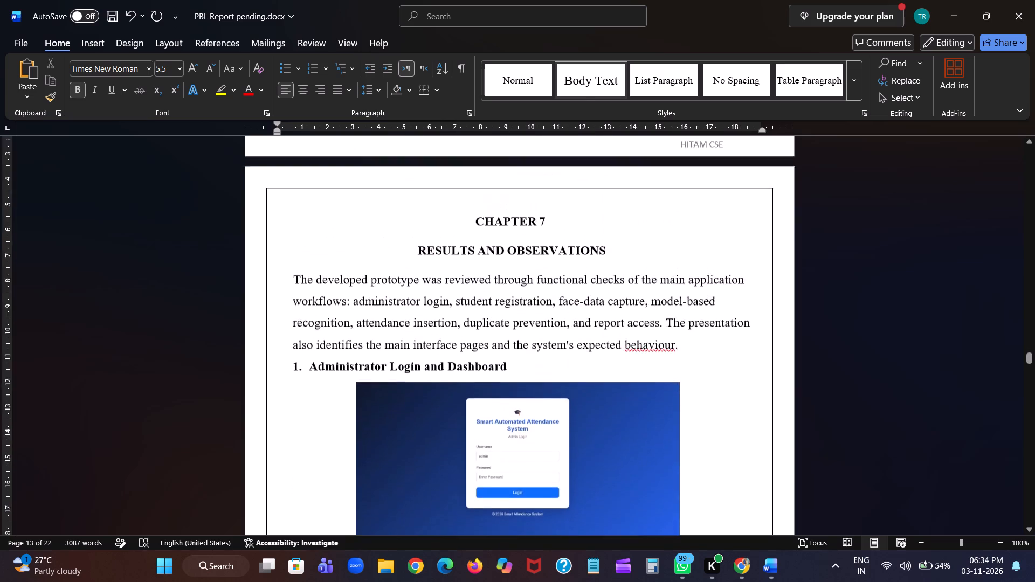
scroll(350, 318, "down", 1)
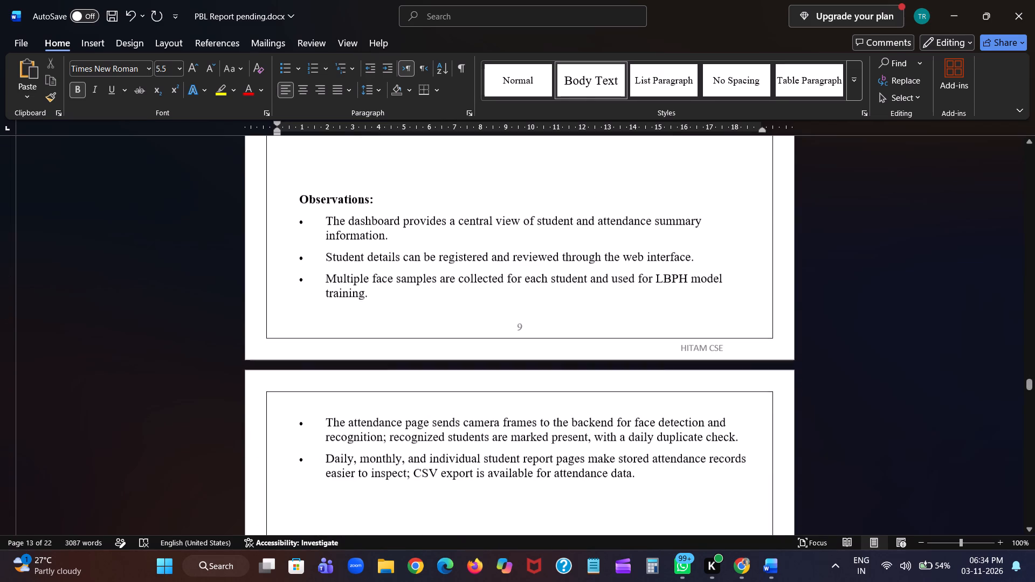
left_click(305, 227)
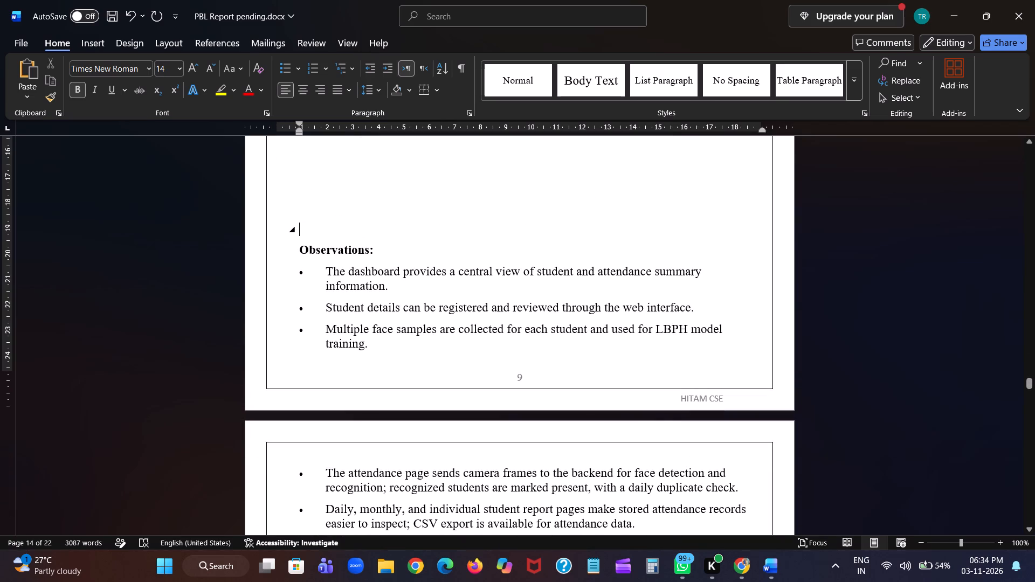
key("BackSpace")
key("BackSpace")
key("BackSpace")
key("BackSpace")
key("BackSpace")
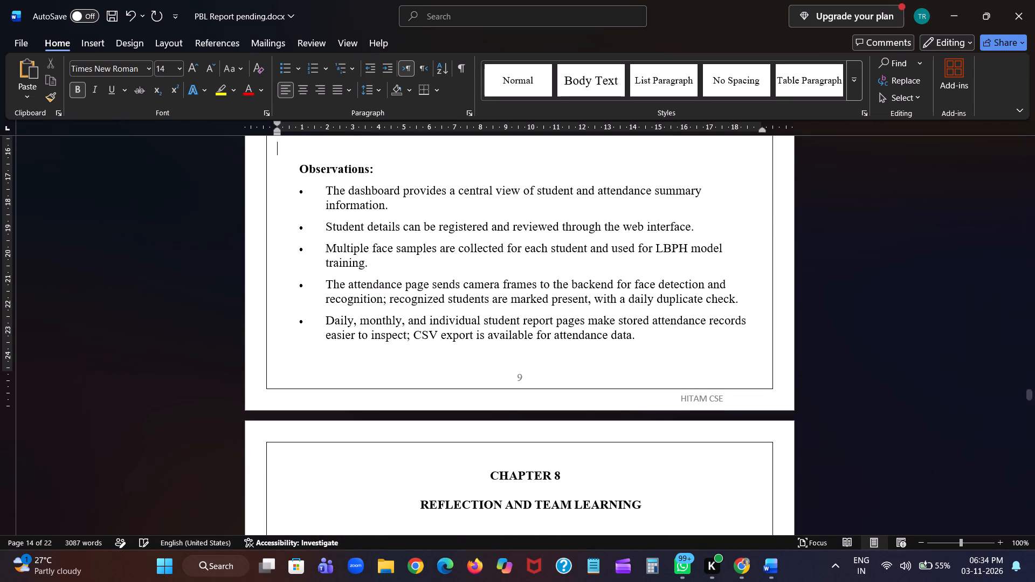
scroll(441, 270, "up", 1)
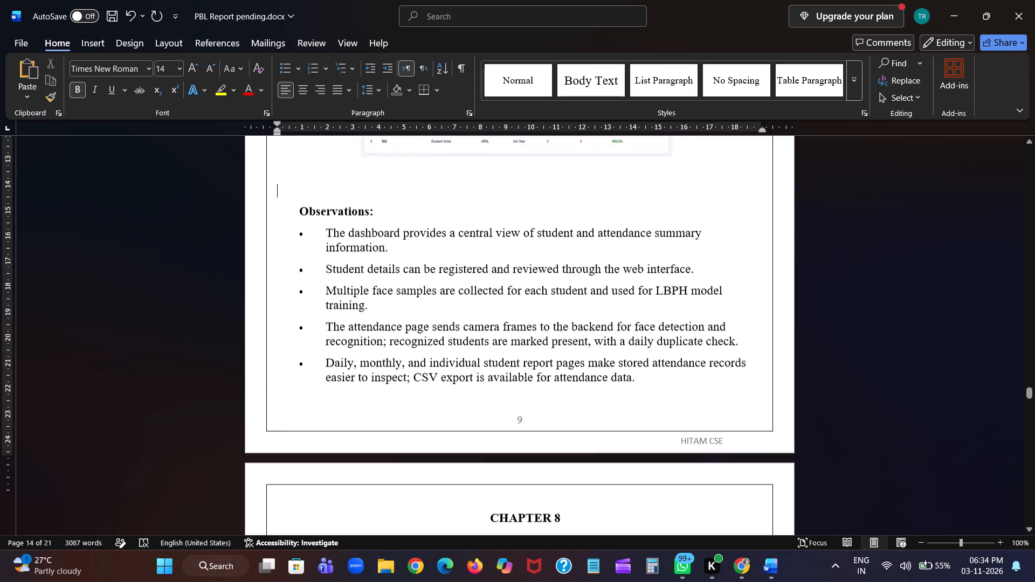
scroll(441, 270, "up", 1)
key("BackSpace")
Review the content and page layout from chapter 8, Reflection and Team Learning, through chapter 9, Advantages, to the start of chapter 12.
scroll(441, 270, "down", 1)
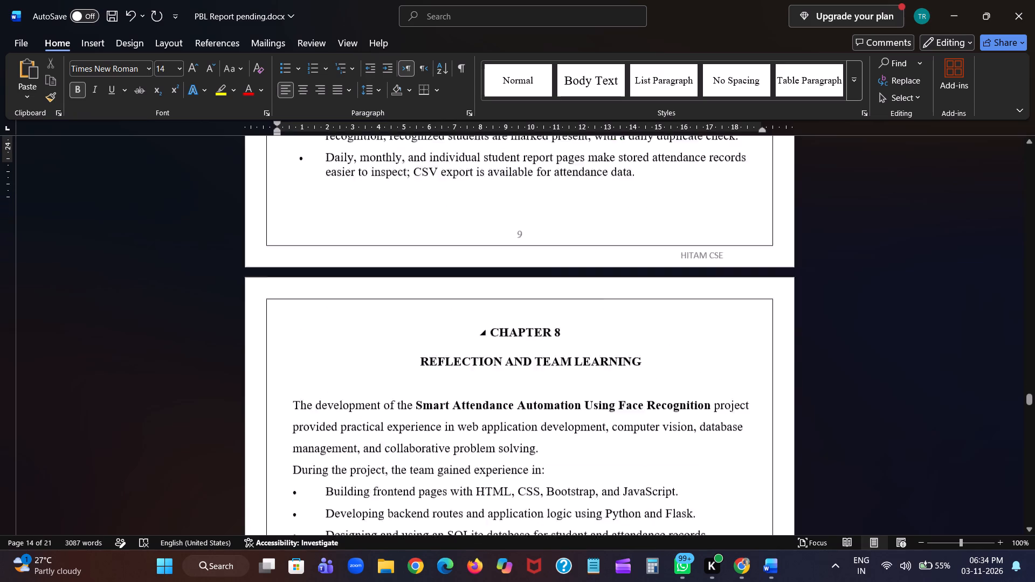
scroll(441, 270, "down", 2)
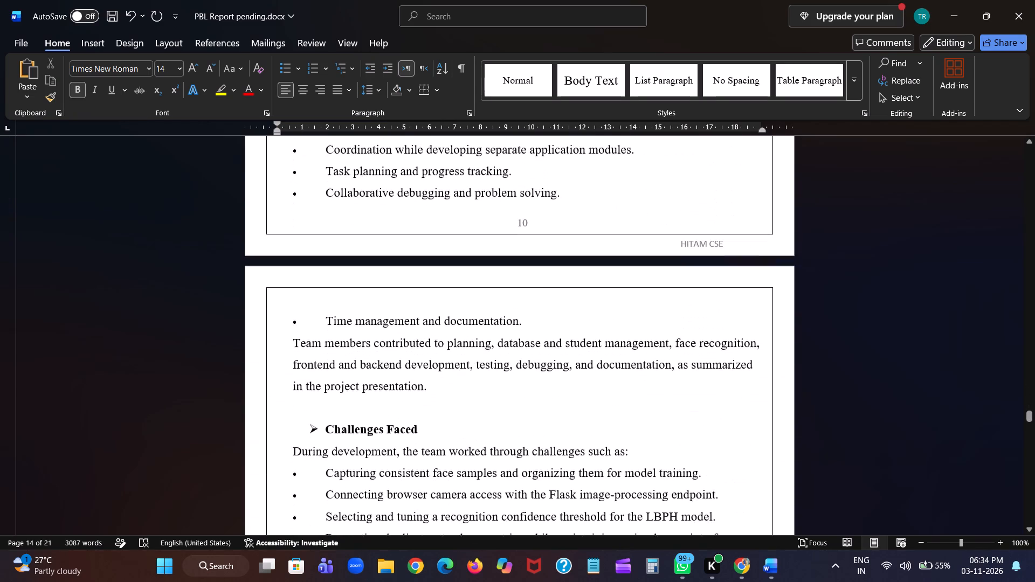
scroll(441, 270, "up", 1)
scroll(424, 312, "down", 1)
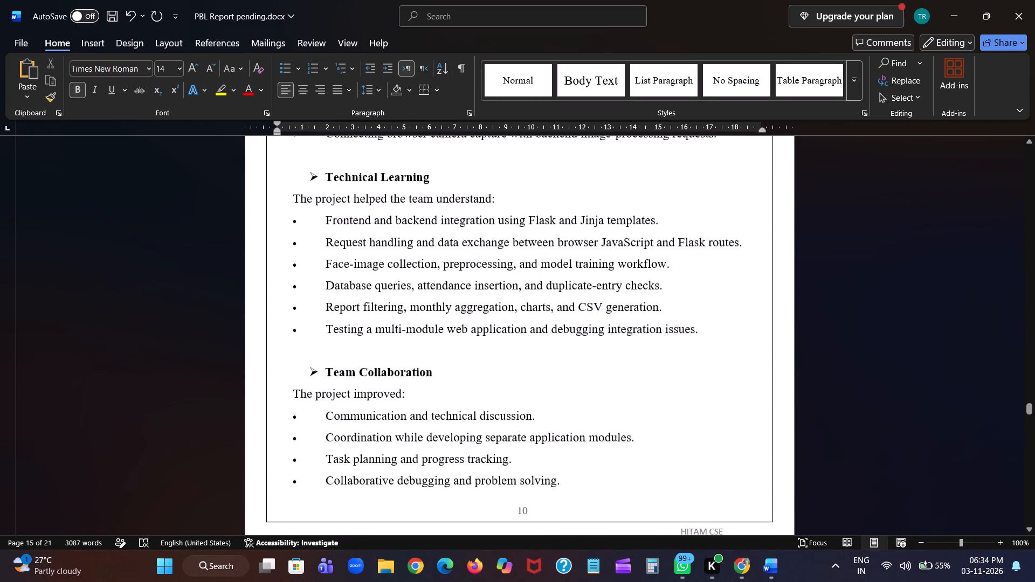
scroll(424, 312, "down", 1)
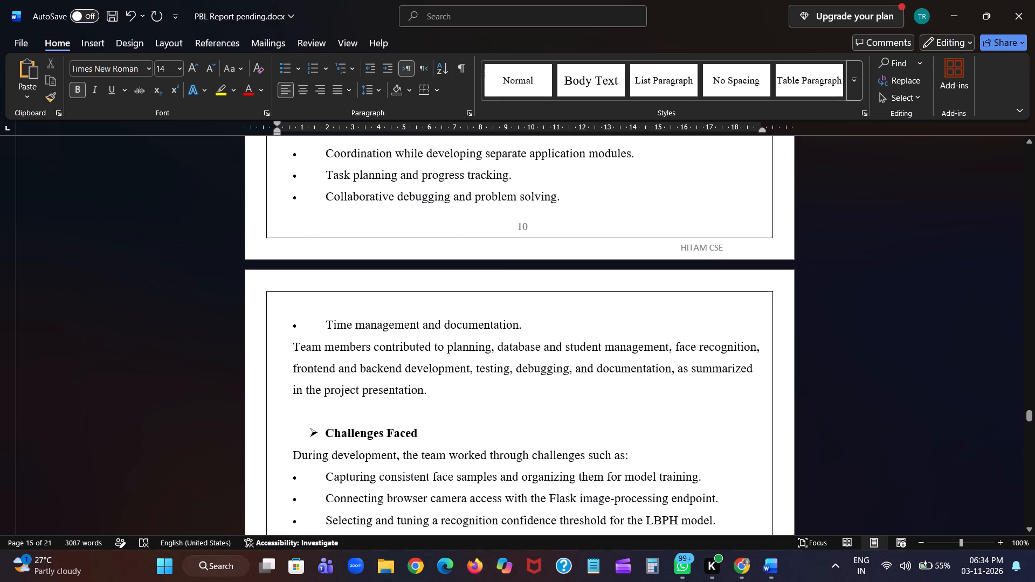
scroll(440, 397, "down", 2)
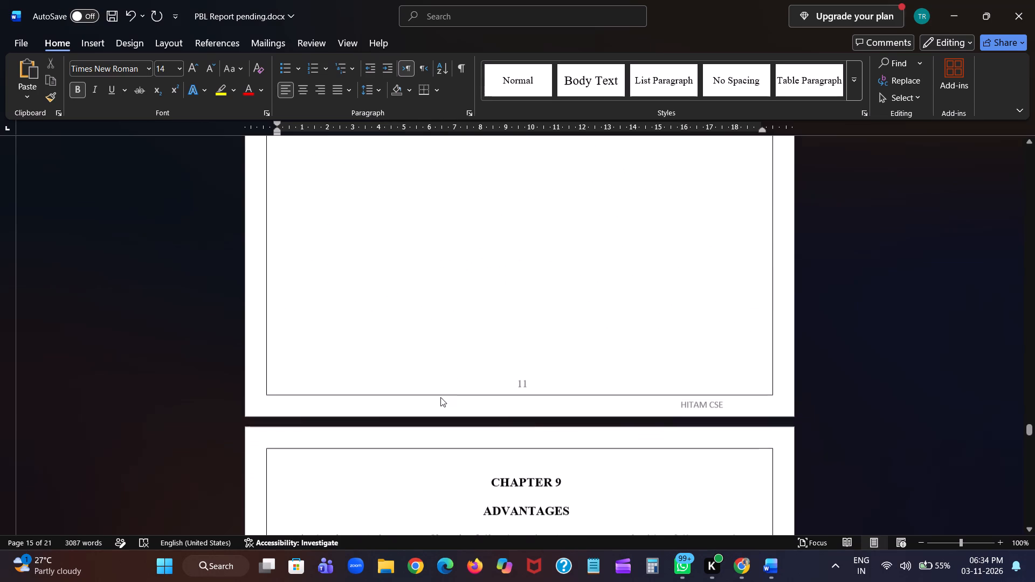
scroll(440, 397, "down", 2)
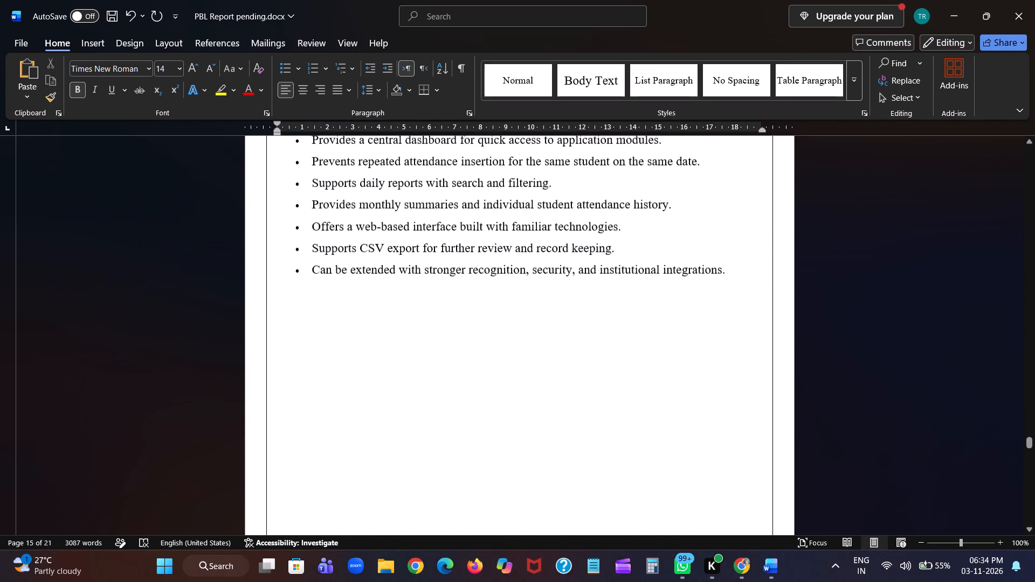
scroll(440, 397, "down", 2)
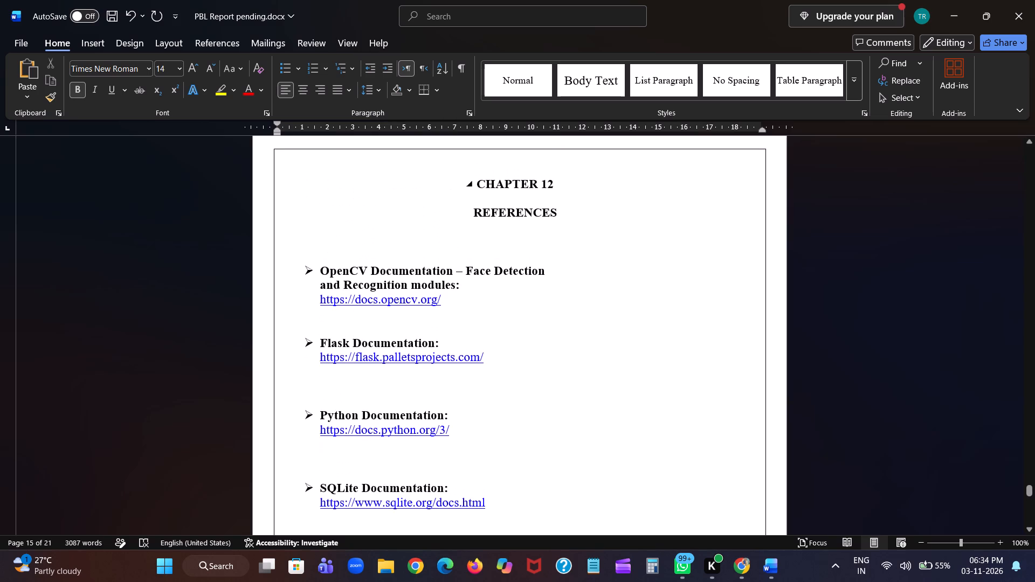
Examine the chapter 12 References page, checking the OpenCV, Flask, Python and SQLite documentation entries and their spacing.
scroll(488, 313, "down", 1)
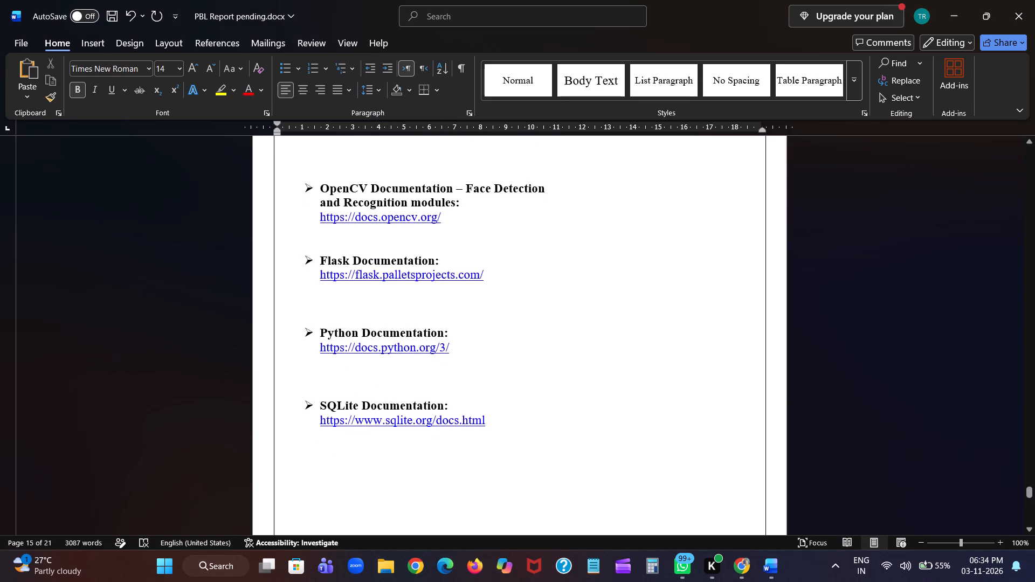
scroll(454, 324, "down", 1)
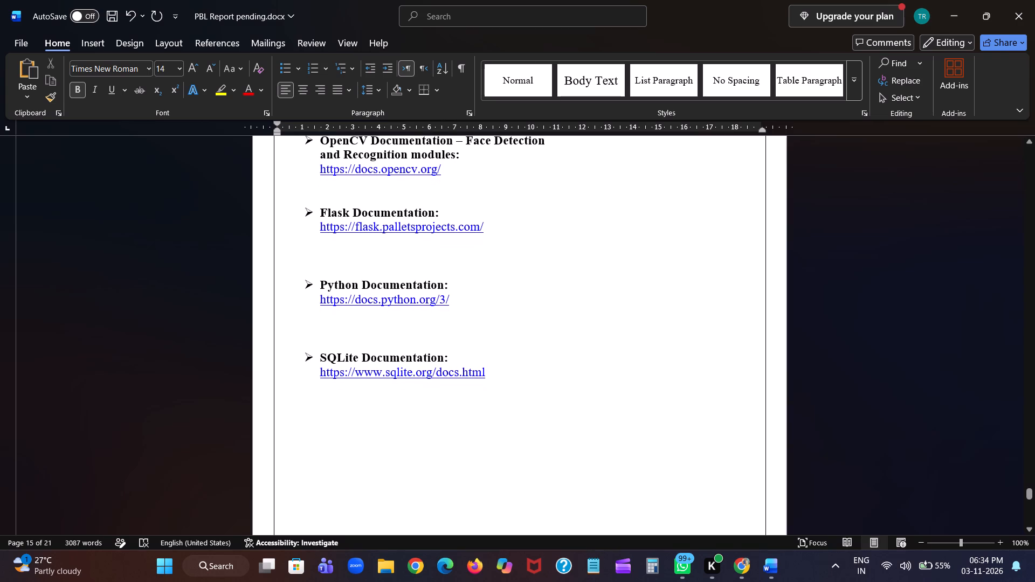
scroll(410, 303, "up", 1)
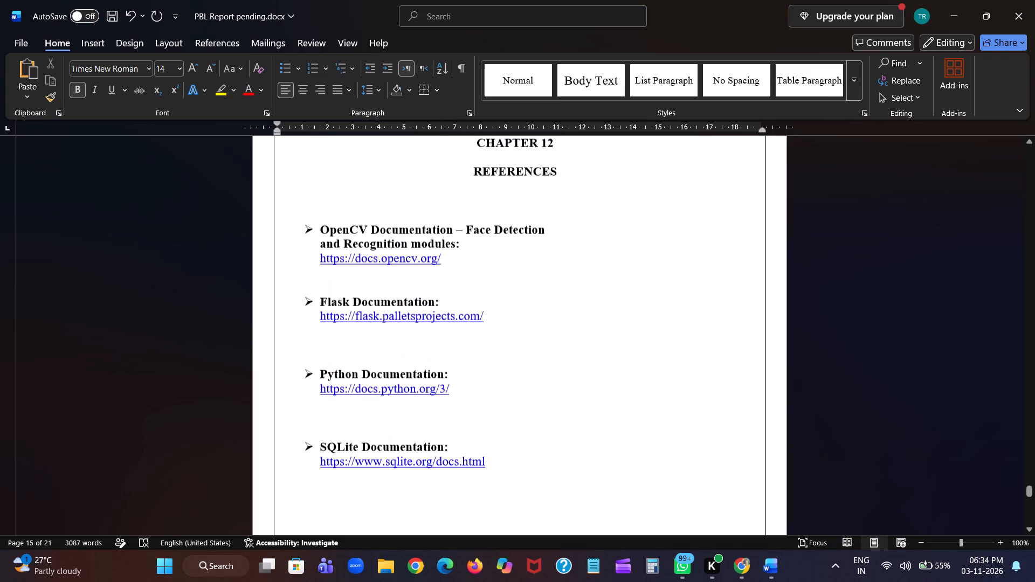
scroll(410, 303, "down", 1)
scroll(410, 303, "up", 1)
scroll(410, 303, "down", 1)
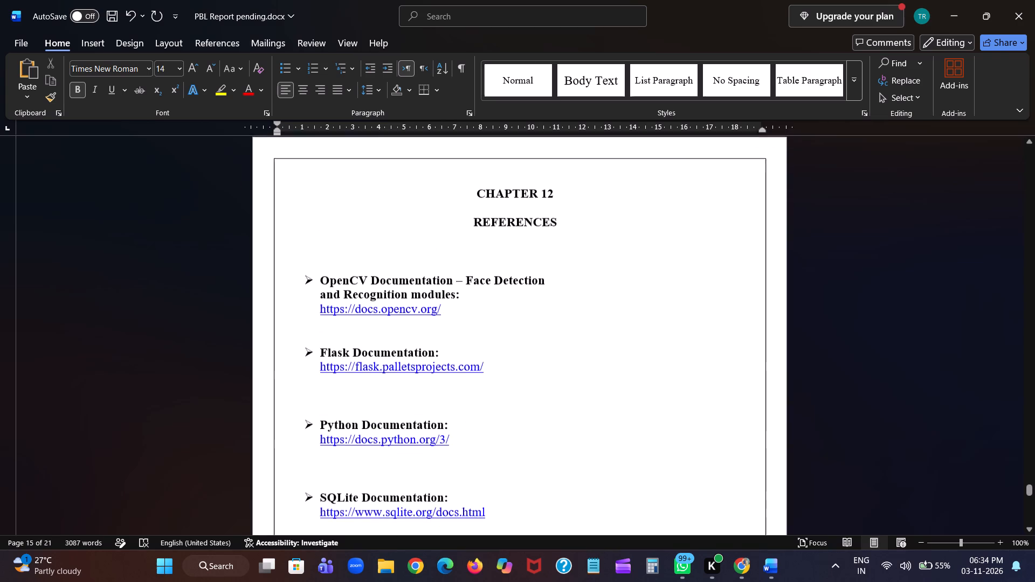
scroll(410, 303, "down", 1)
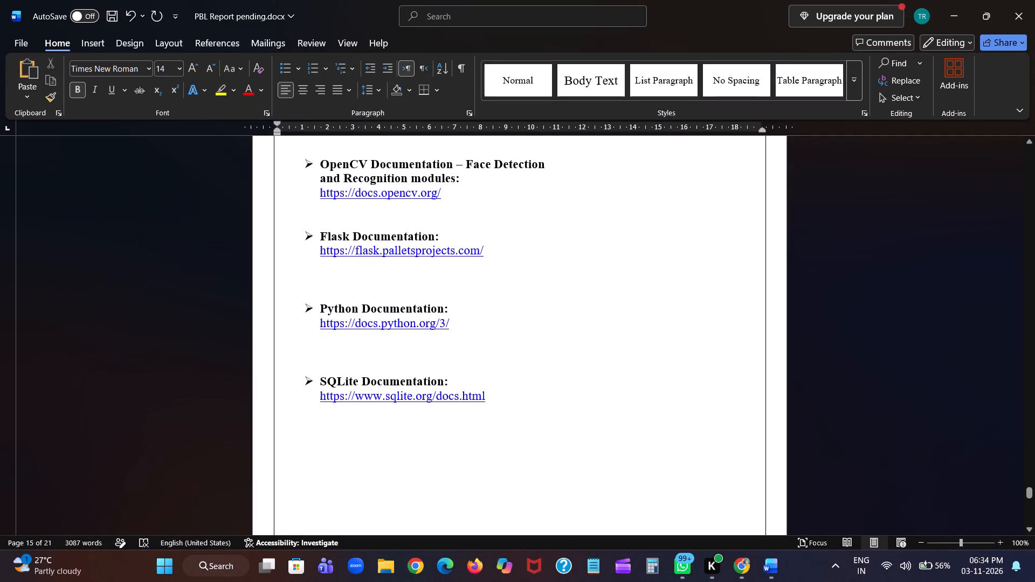
scroll(468, 234, "up", 1)
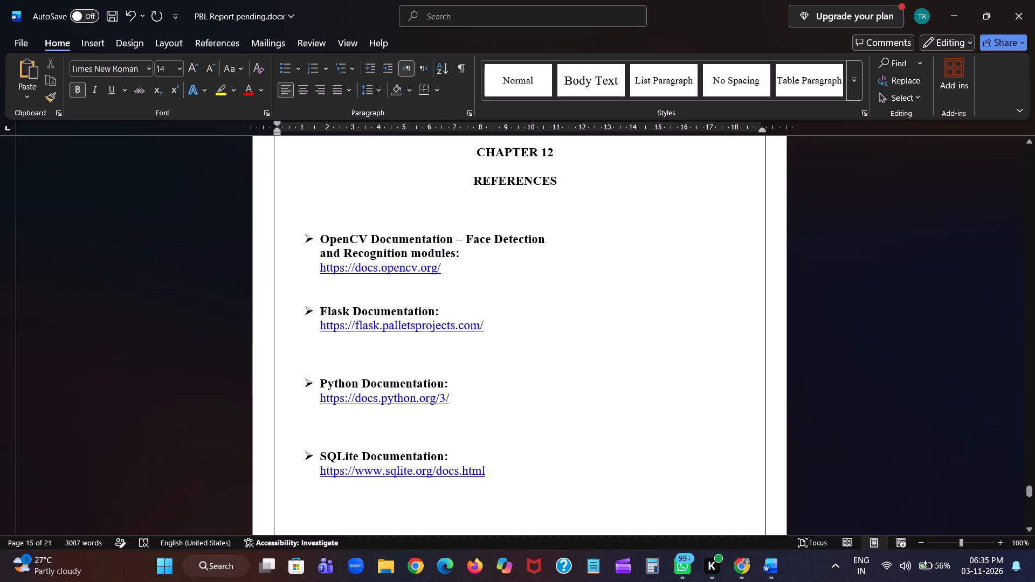
scroll(502, 306, "down", 1)
scroll(502, 306, "up", 1)
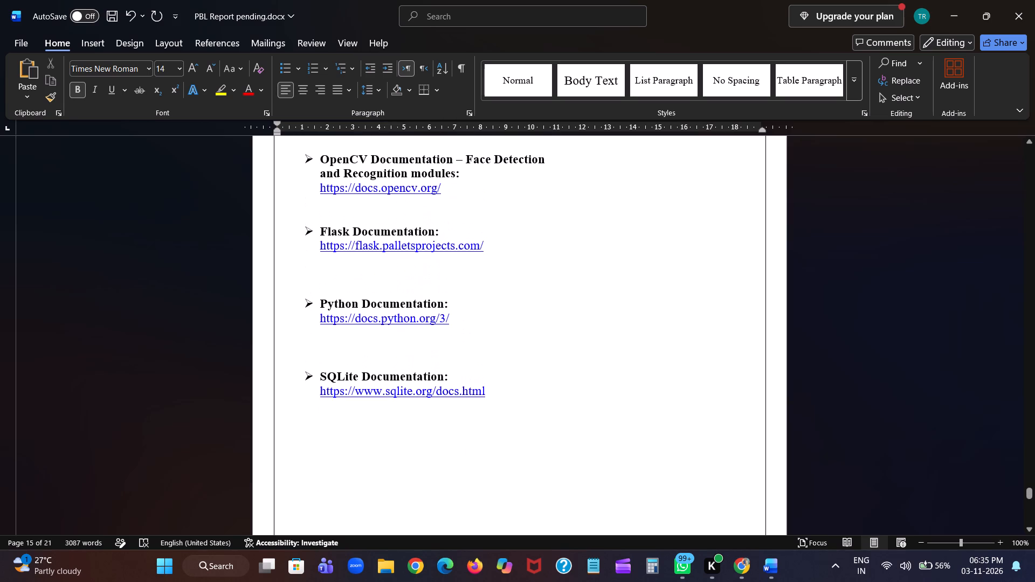
scroll(502, 306, "down", 2)
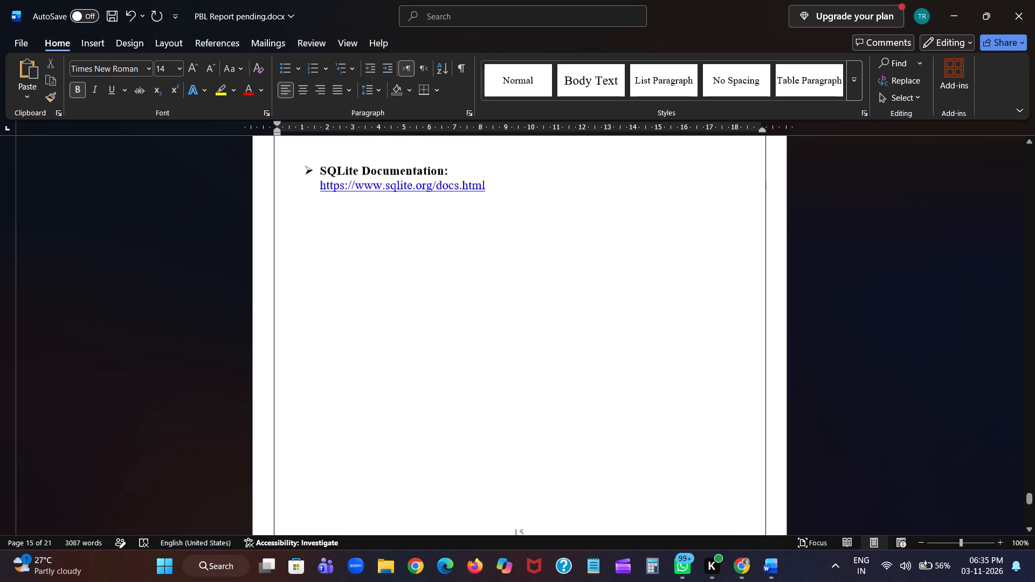
scroll(502, 306, "up", 1)
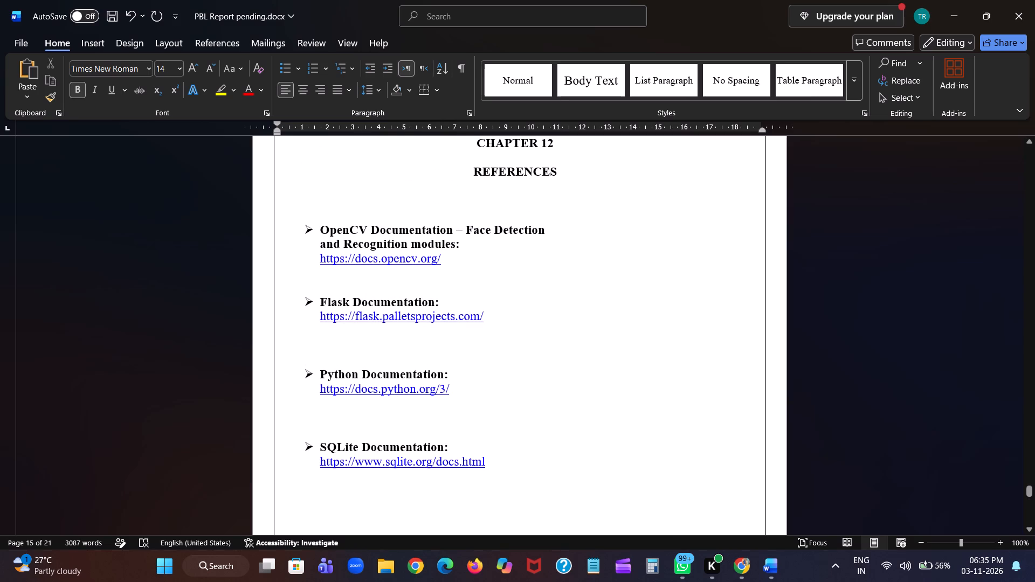
scroll(543, 279, "down", 1)
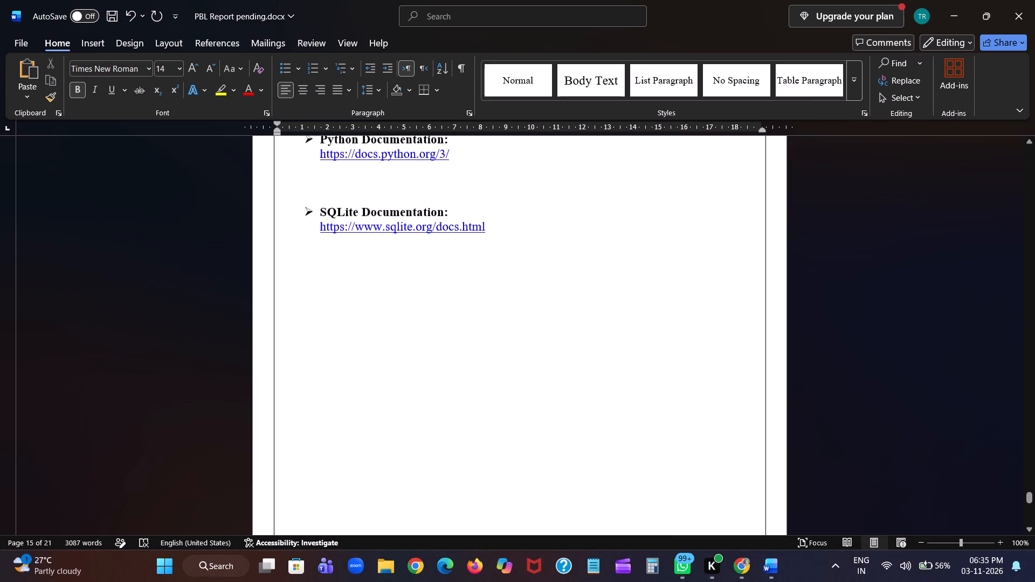
Check the Sample Modules and Technologies Used lists on the Appendix page.
scroll(543, 279, "down", 2)
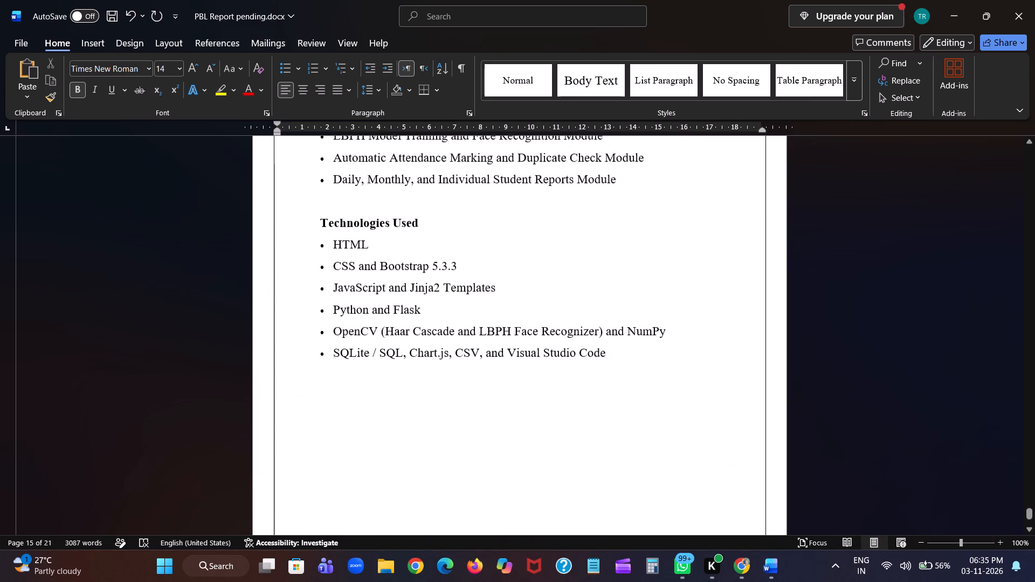
scroll(543, 279, "down", 1)
scroll(543, 279, "up", 1)
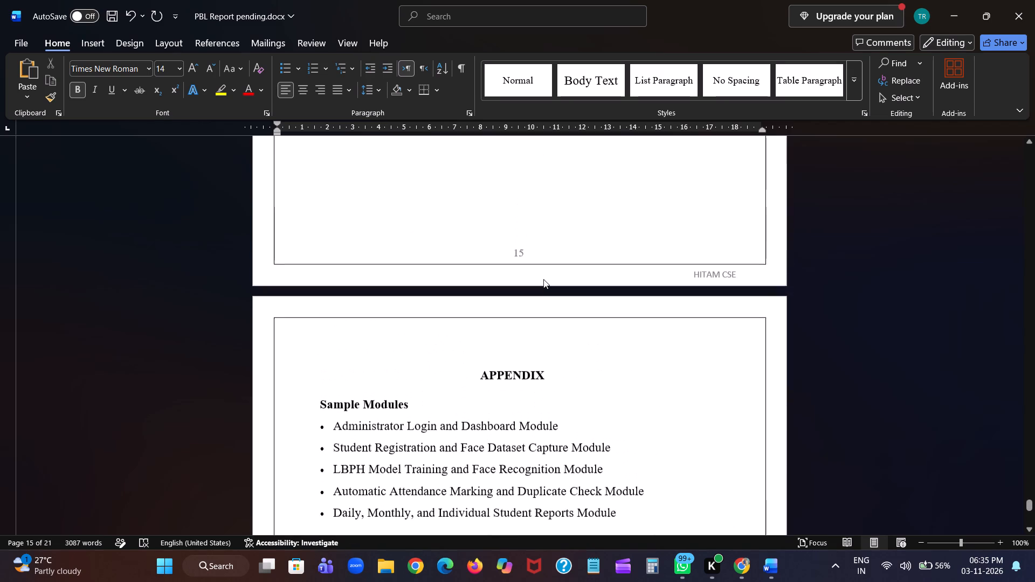
scroll(543, 279, "up", 1)
scroll(543, 279, "down", 1)
scroll(543, 279, "up", 1)
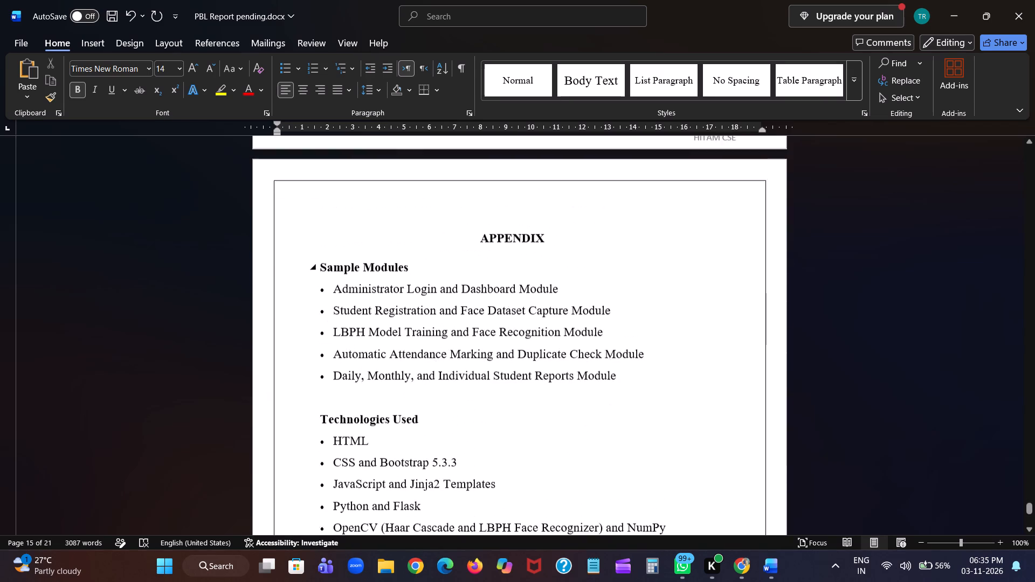
Recheck the page layout backwards from the Appendix through chapters 12 to 9 to the Team Collaboration section of chapter 8.
scroll(543, 279, "up", 3)
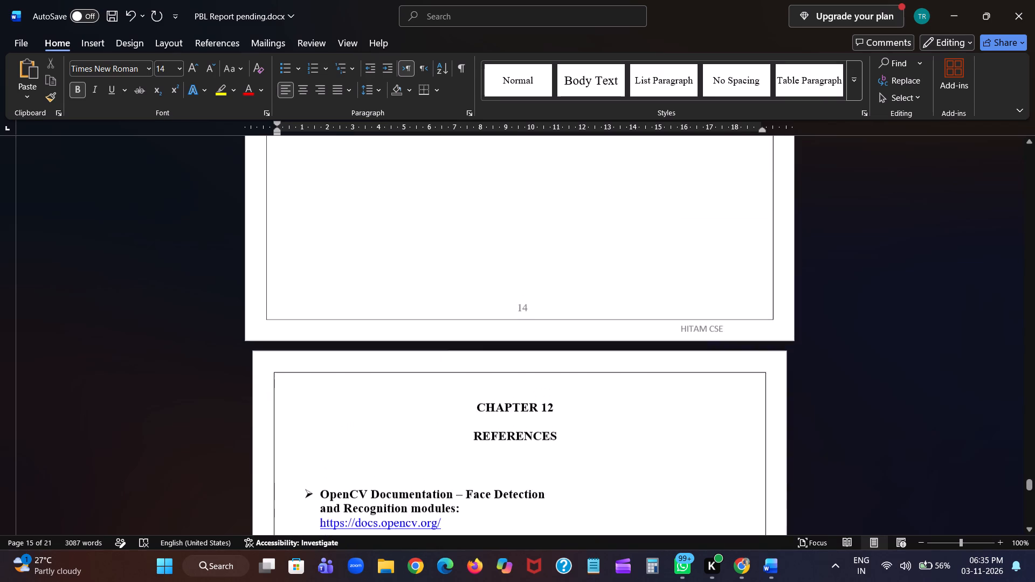
scroll(543, 279, "up", 3)
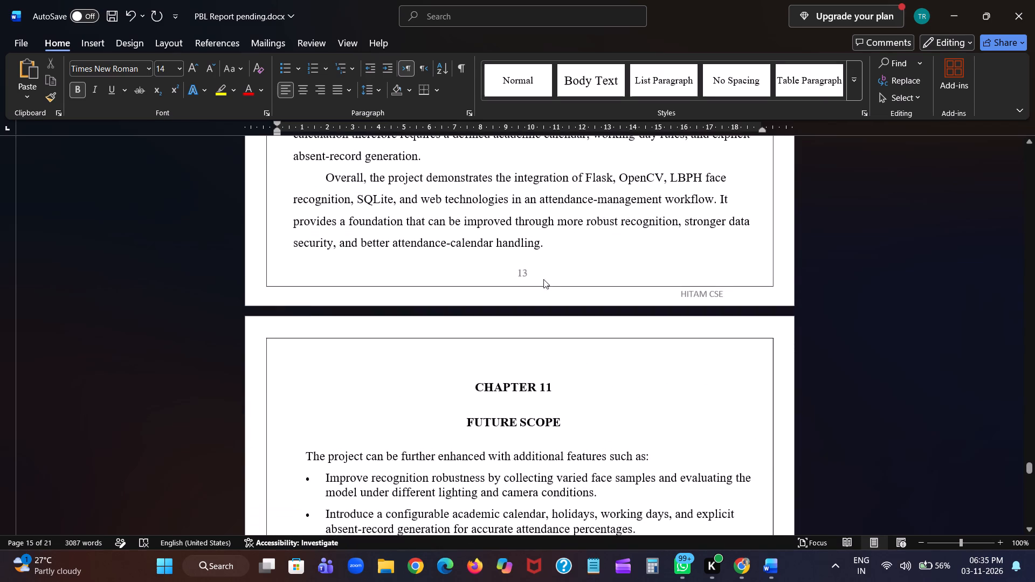
scroll(543, 279, "up", 4)
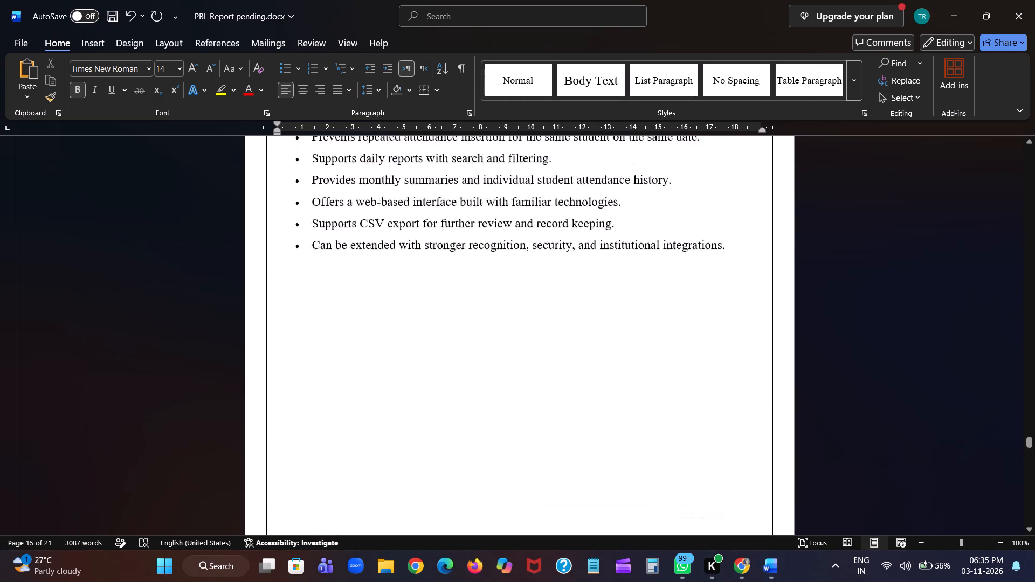
scroll(543, 279, "up", 5)
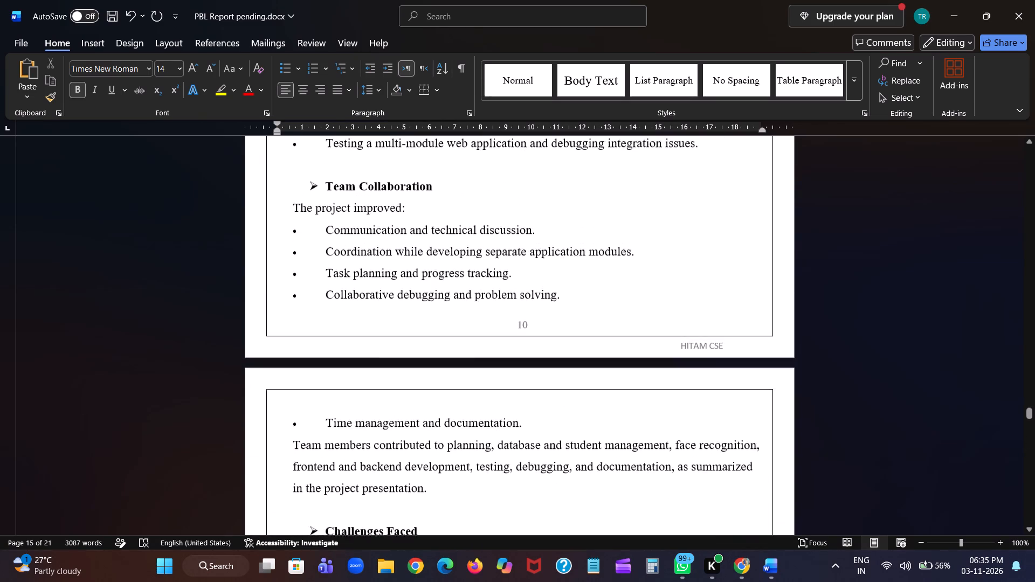
Check the placement of the dashboard, student list and monthly report screenshots under their numbered headings on pages 8 and 9.
scroll(543, 279, "up", 2)
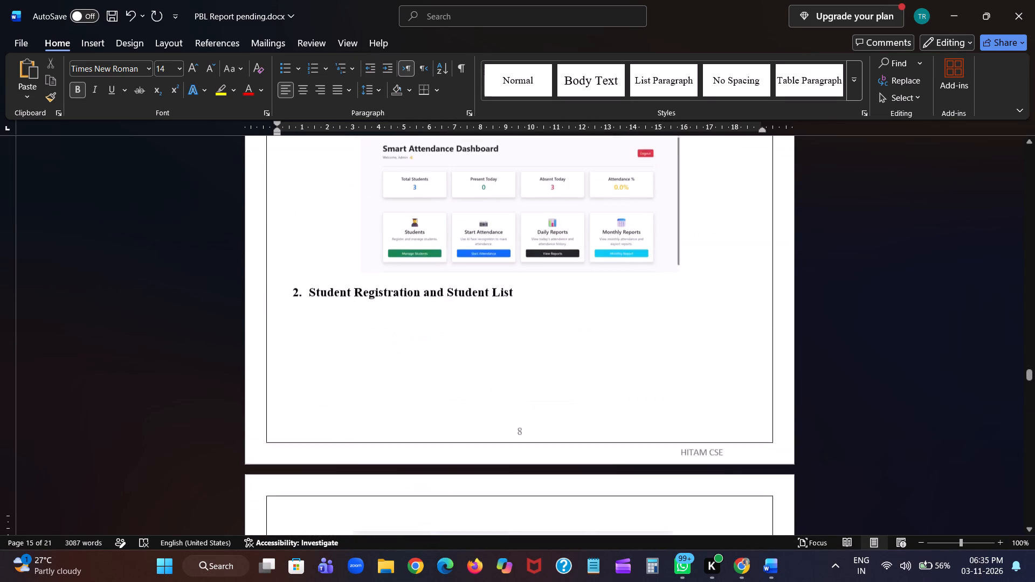
scroll(543, 279, "up", 3)
scroll(543, 279, "down", 3)
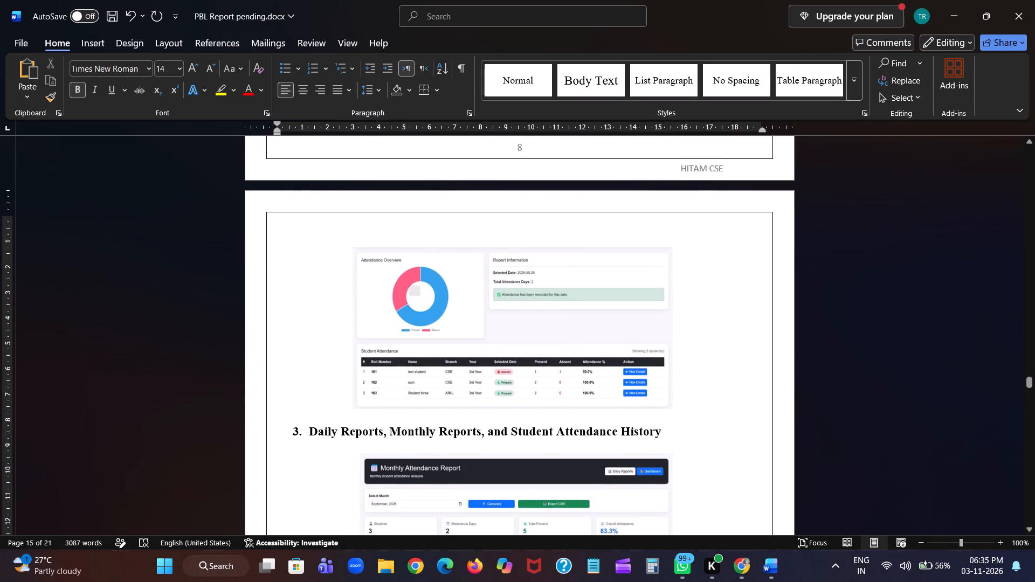
scroll(543, 279, "down", 1)
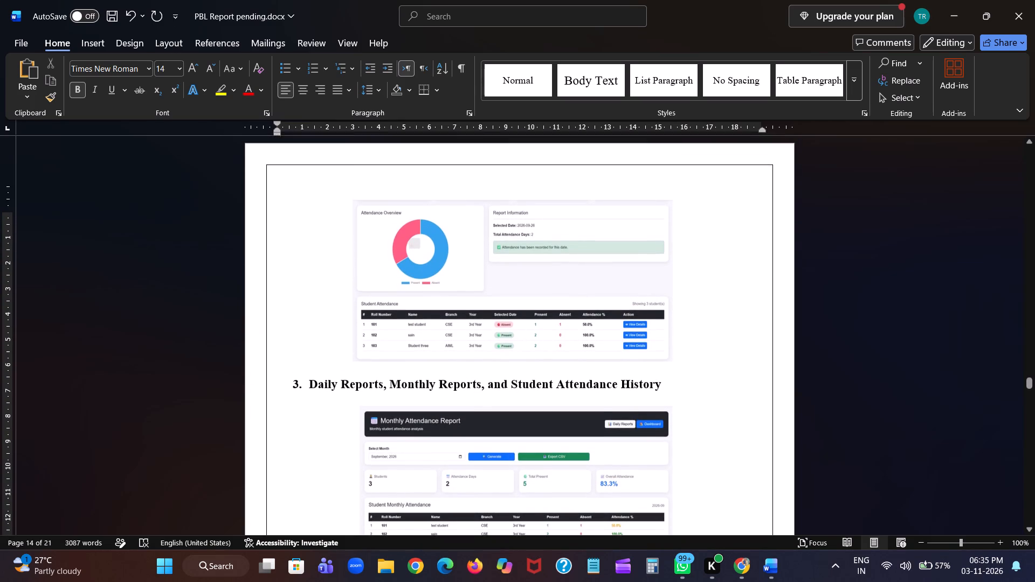
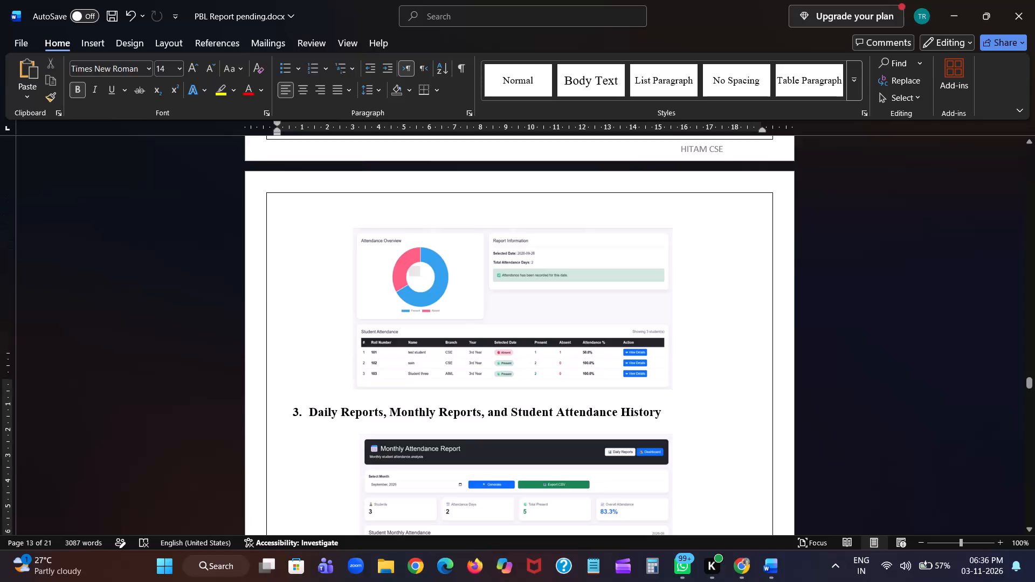
Review the page layout backwards from the chapter 7 screenshots through chapters 6 to 3 and the acknowledgement to the title page.
scroll(513, 280, "up", 2)
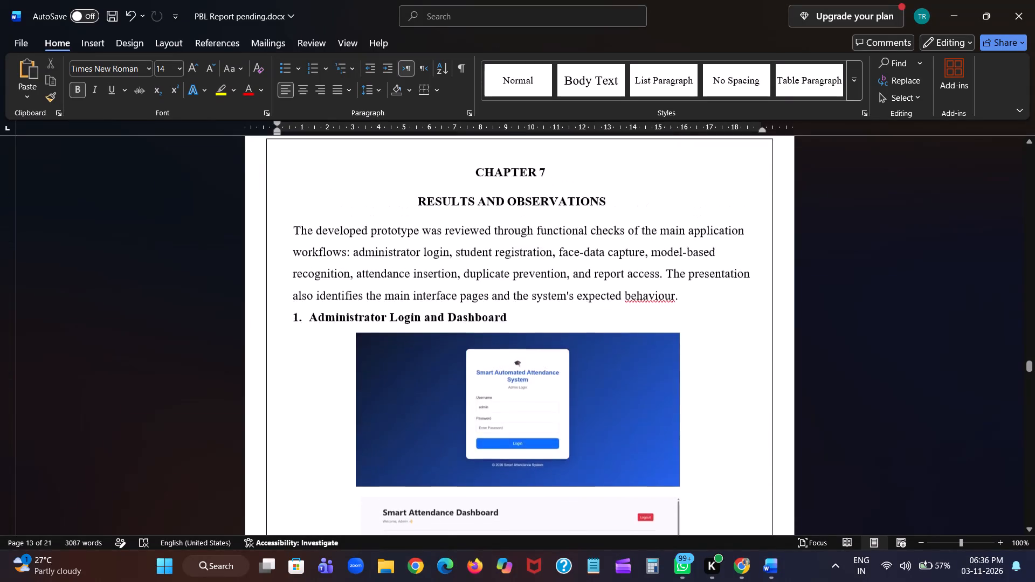
scroll(513, 280, "up", 3)
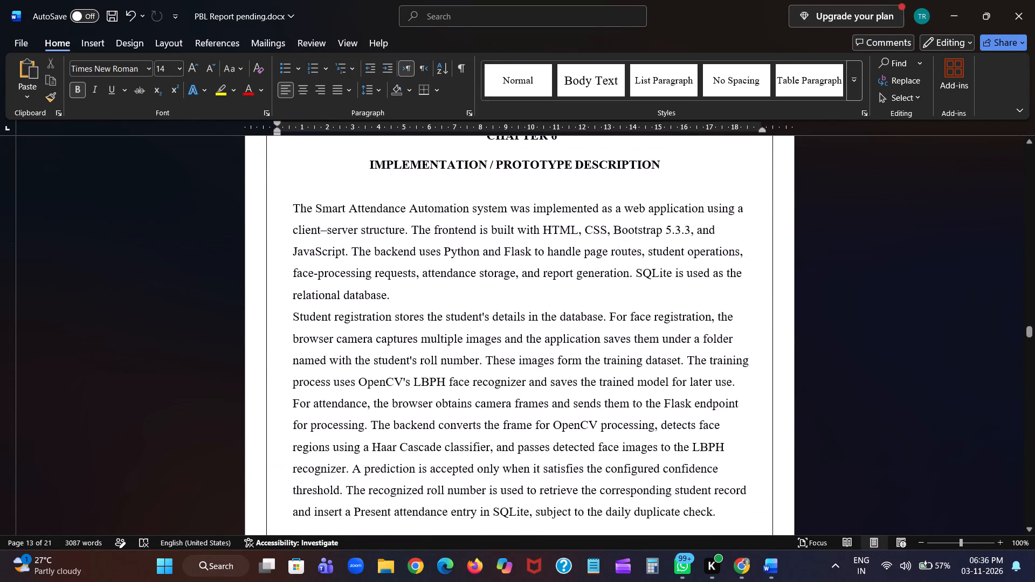
scroll(513, 280, "up", 3)
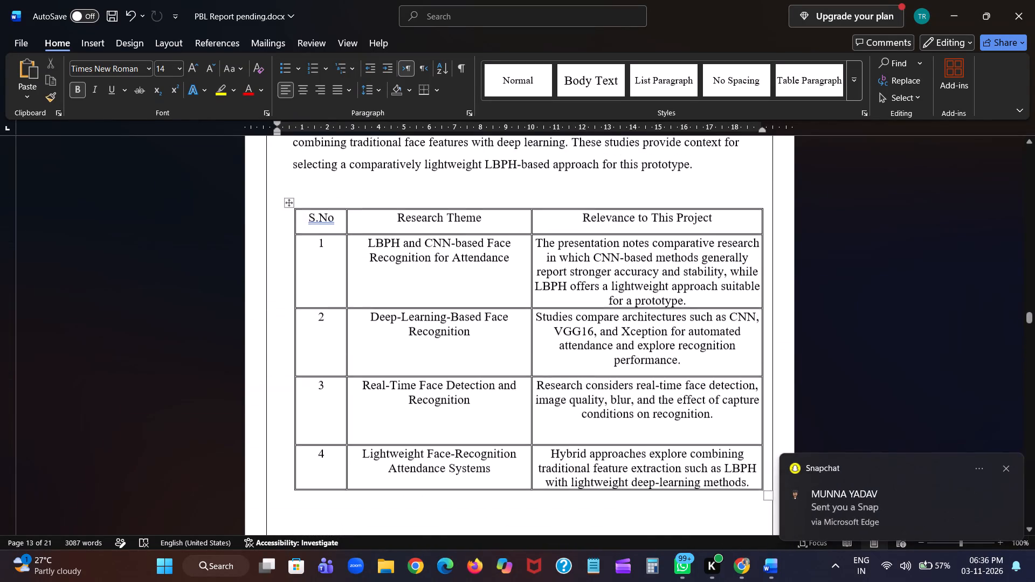
scroll(513, 280, "up", 4)
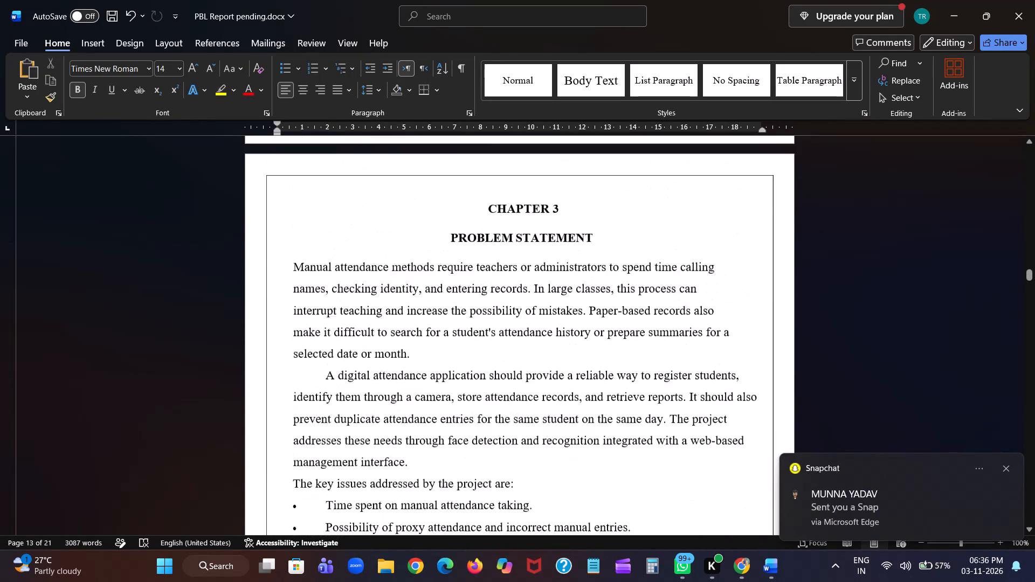
scroll(513, 280, "up", 3)
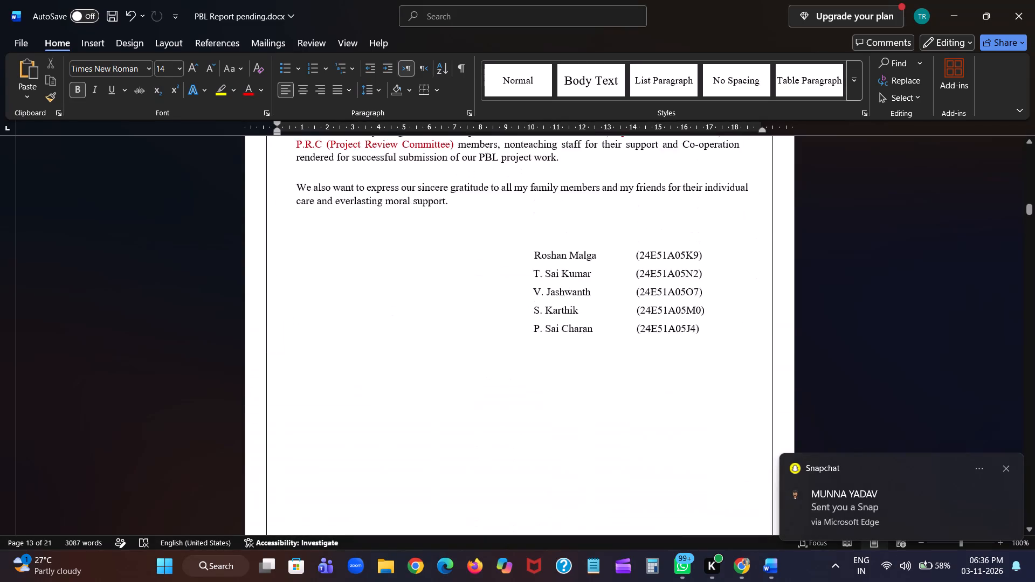
scroll(513, 280, "up", 7)
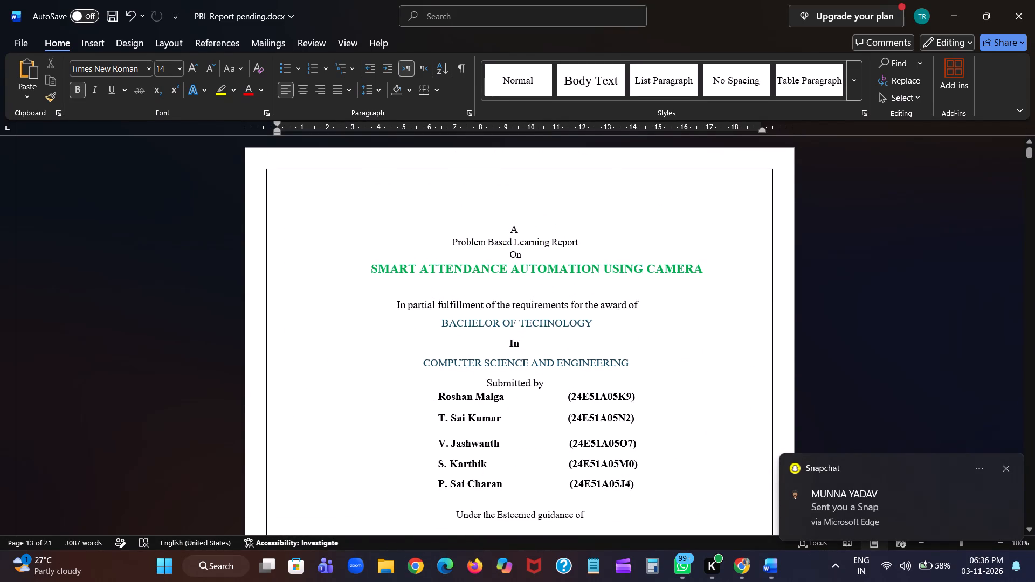
scroll(509, 253, "up", 1)
Skim the whole report once more from the title page to the Appendix and back to the title page.
scroll(509, 253, "down", 9)
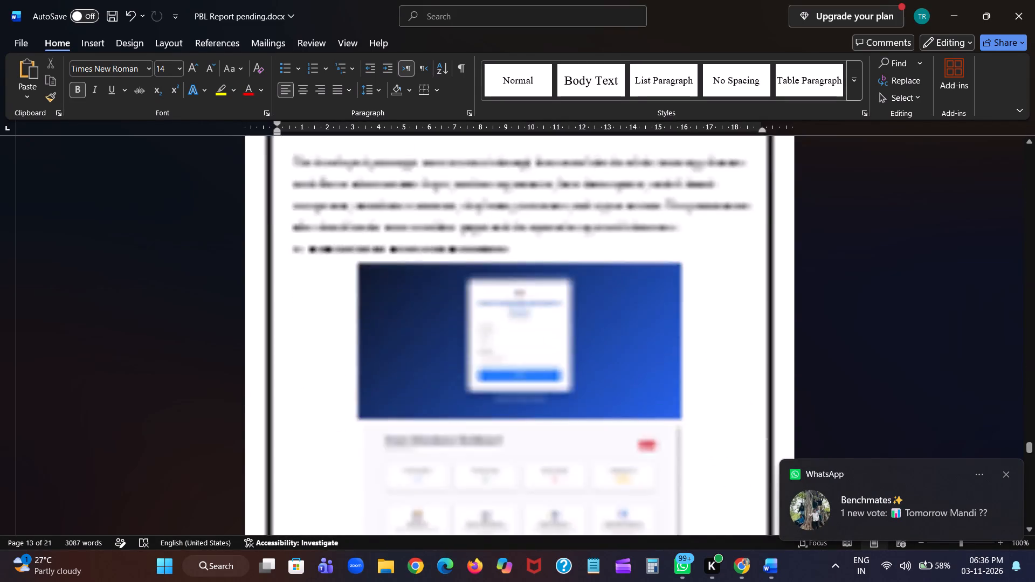
scroll(509, 253, "down", 7)
scroll(509, 253, "up", 2)
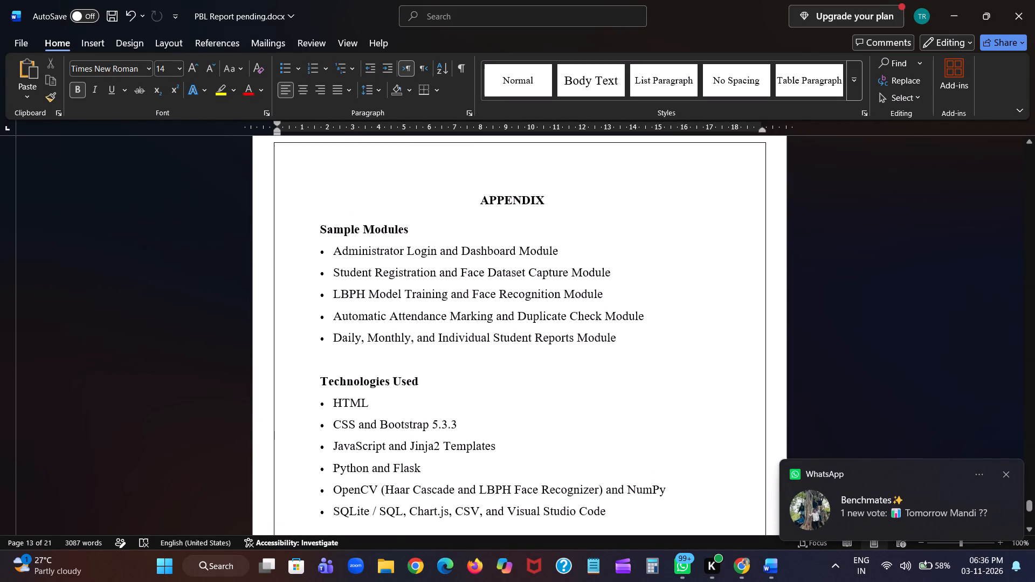
scroll(509, 253, "up", 2)
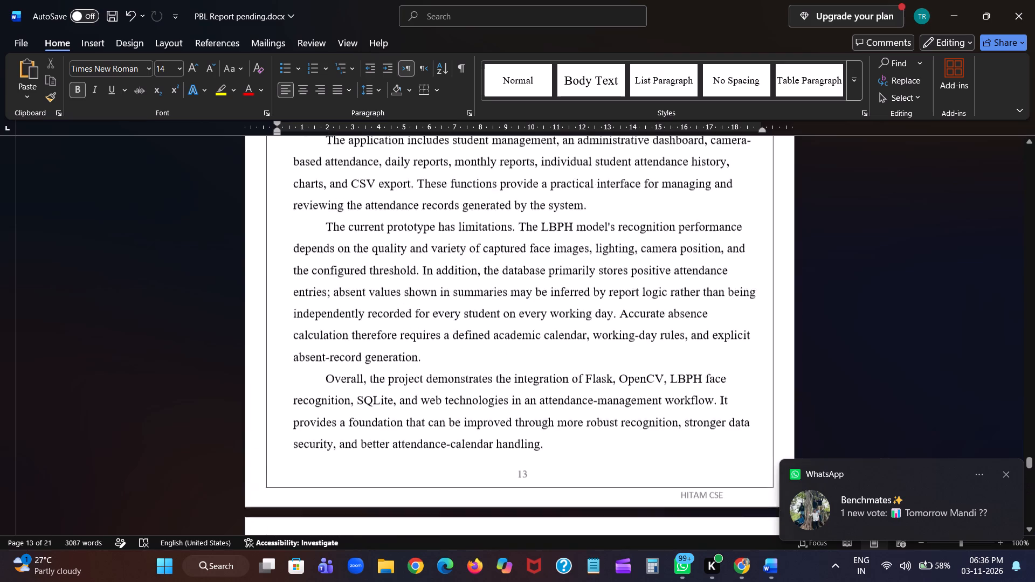
scroll(509, 253, "up", 5)
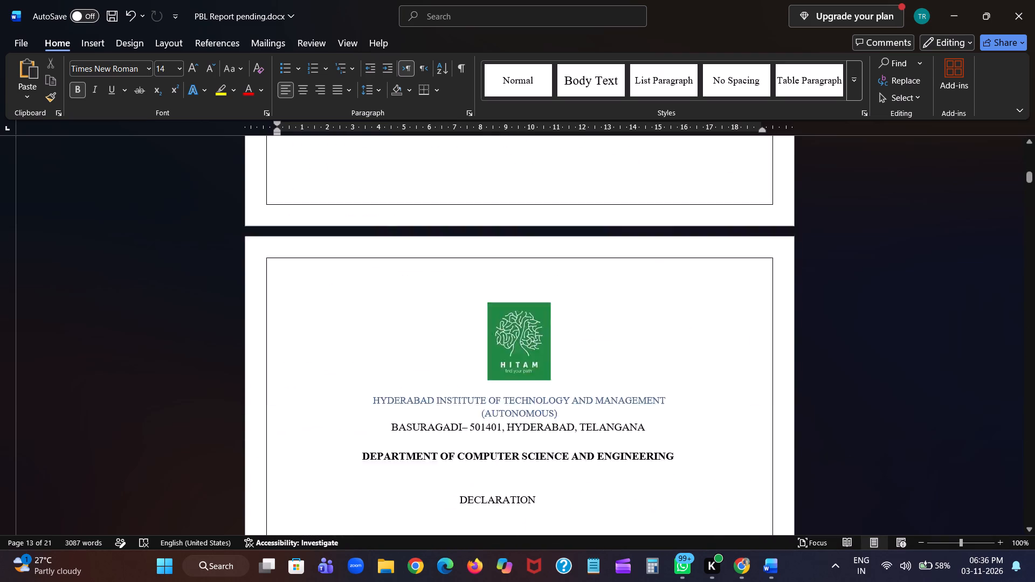
scroll(509, 253, "up", 7)
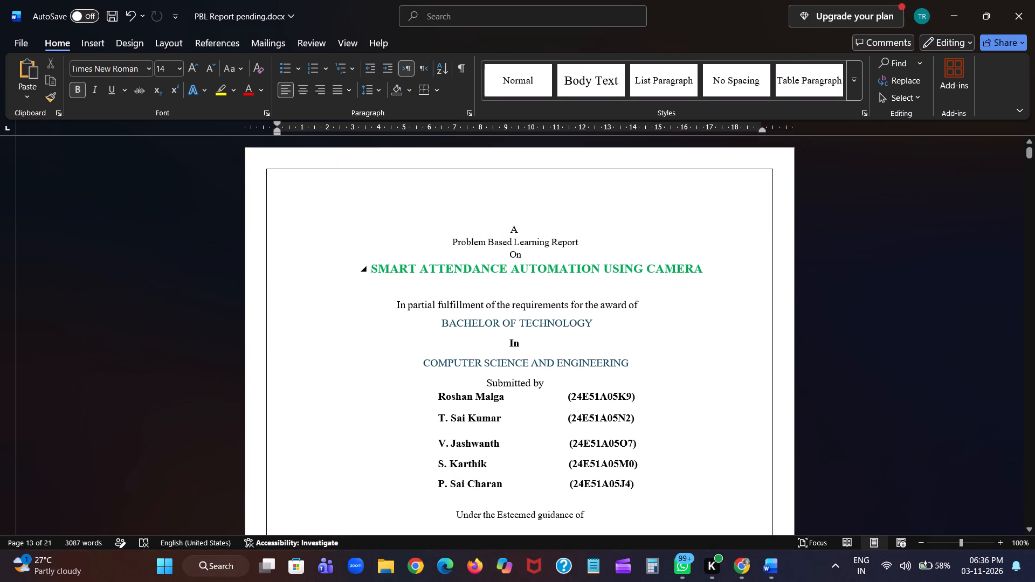
Save the current changes to the PBL Report pending document.
left_click(515, 275)
key("ctrl+s")
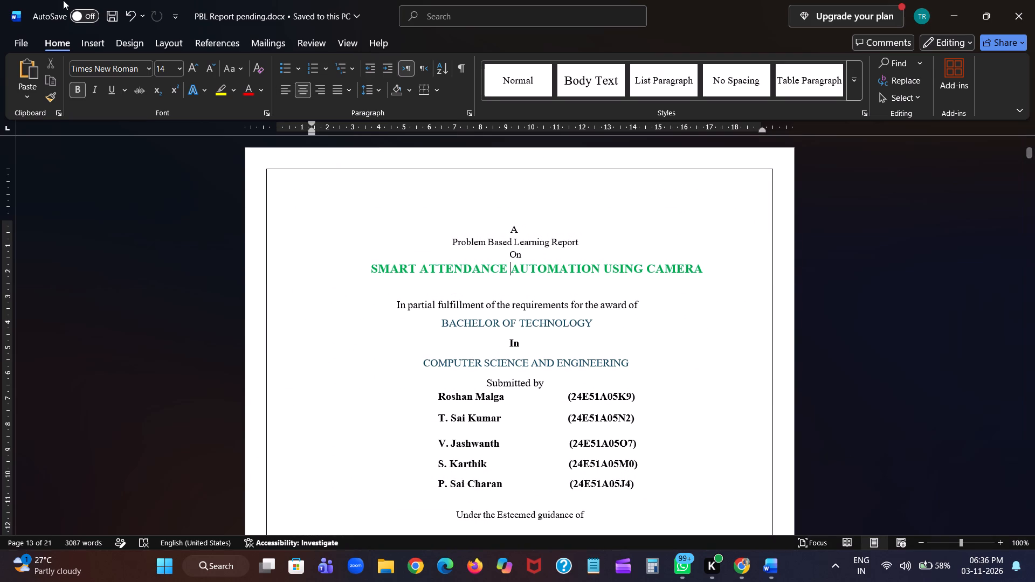
Save the report under the new name PBL REPORT as a Word document in the Desktop folder.
left_click(0, 46)
left_click(20, 43)
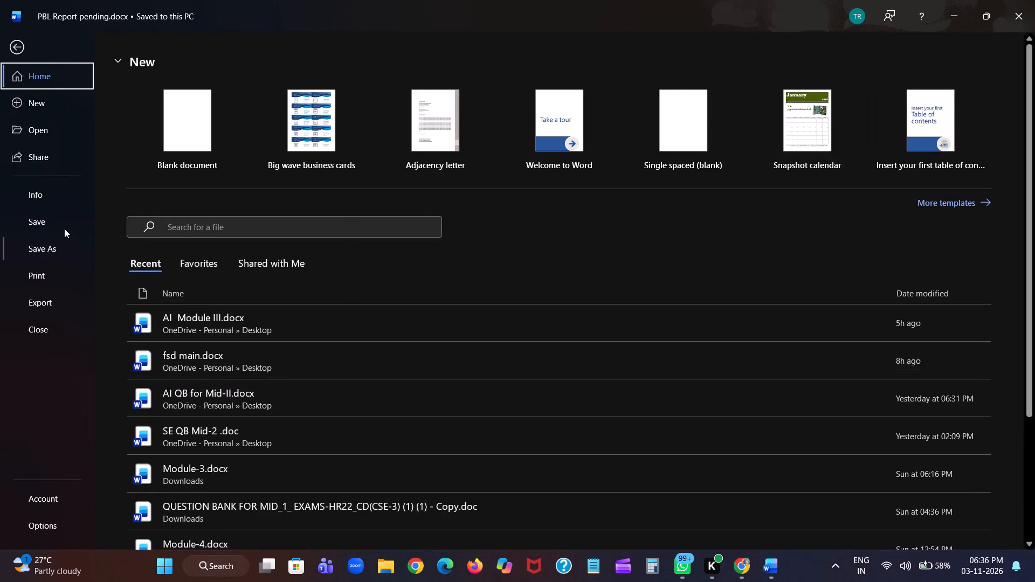
left_click(59, 244)
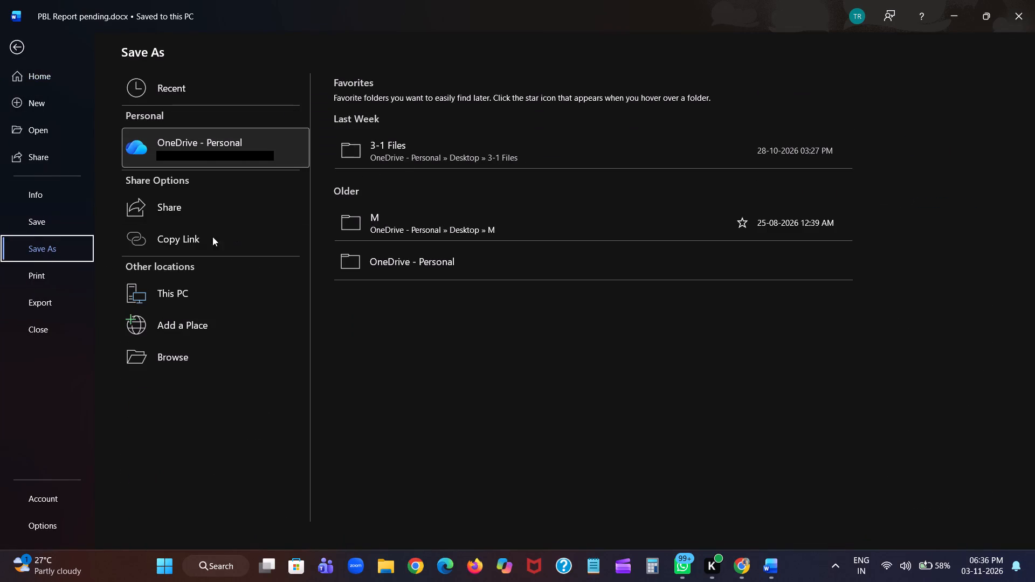
left_click(177, 288)
left_click(446, 224)
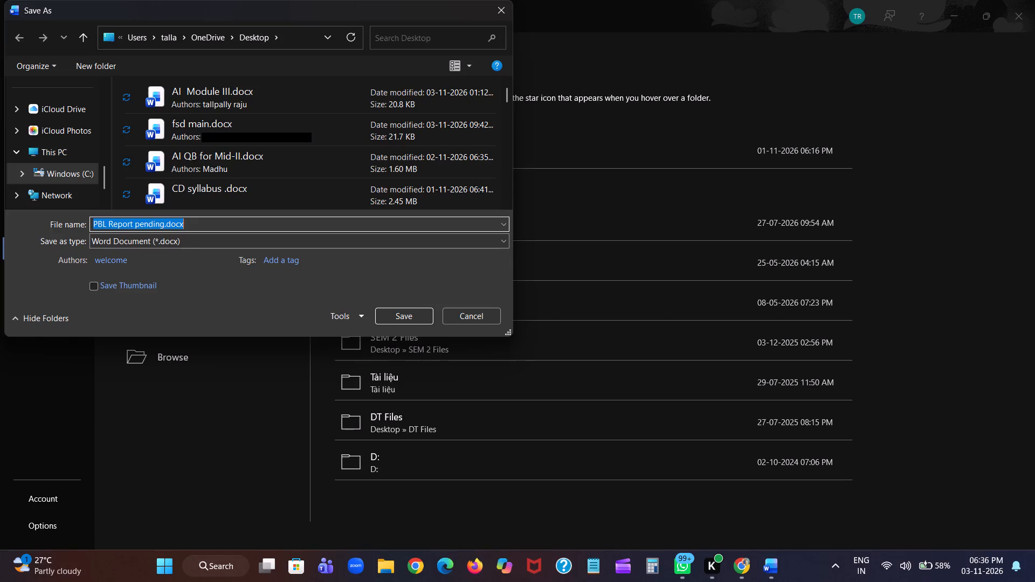
type("PBL REPORT")
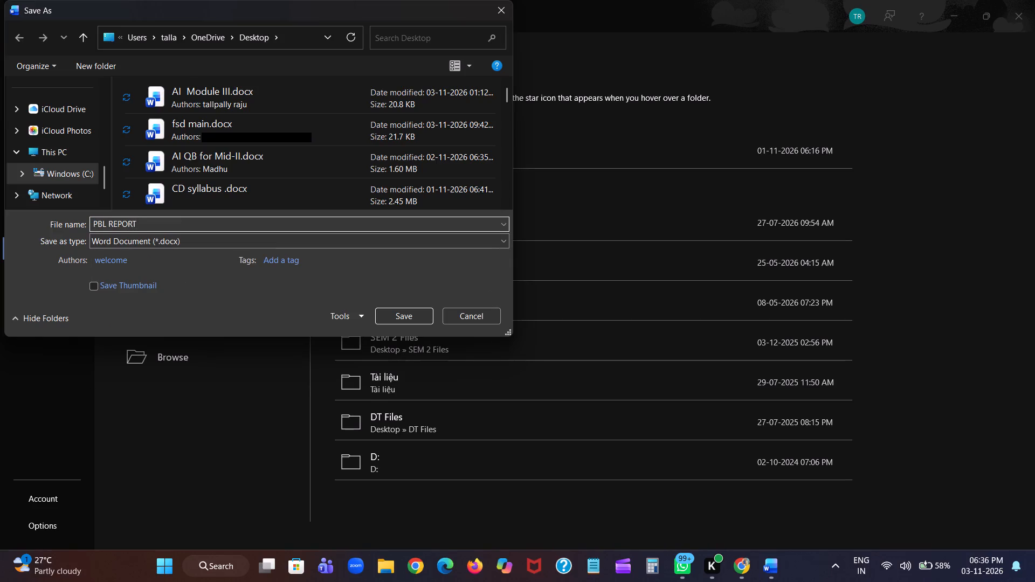
left_click(398, 313)
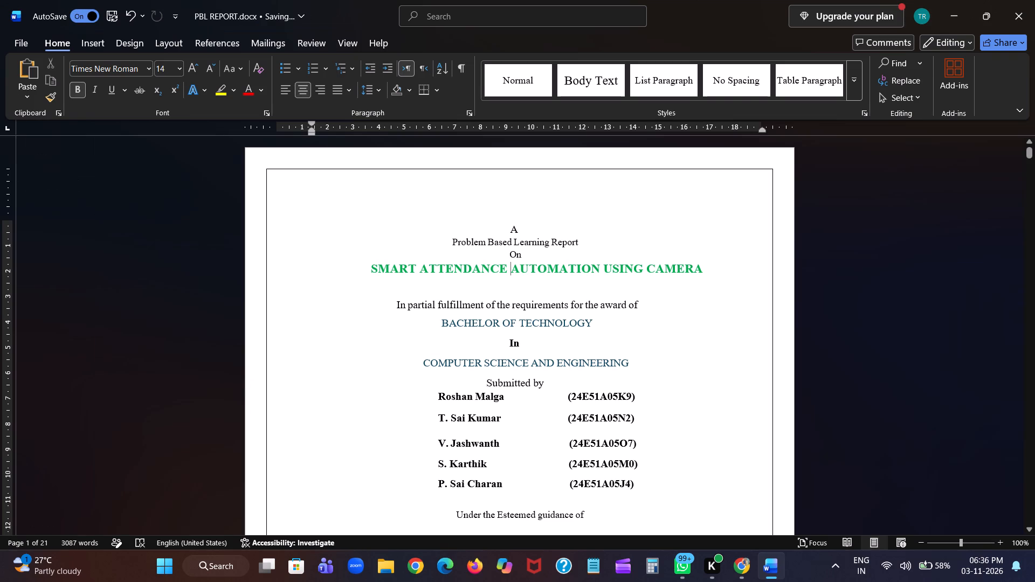
Switch to the desktop, refresh it to check for the saved PBL REPORT file, and return to the Word document.
key("super+d")
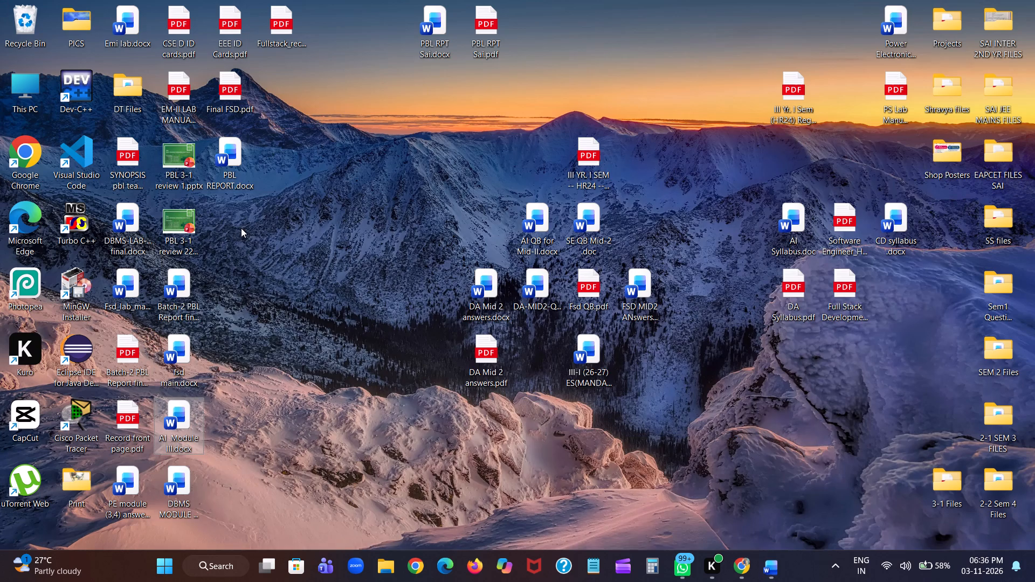
right_click(301, 221)
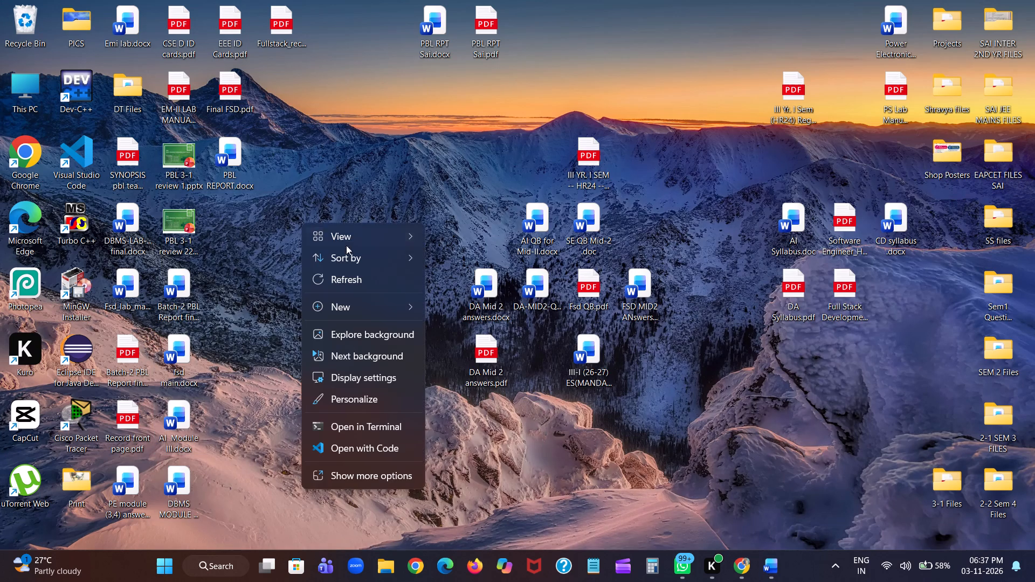
left_click(336, 272)
key("alt+Tab")
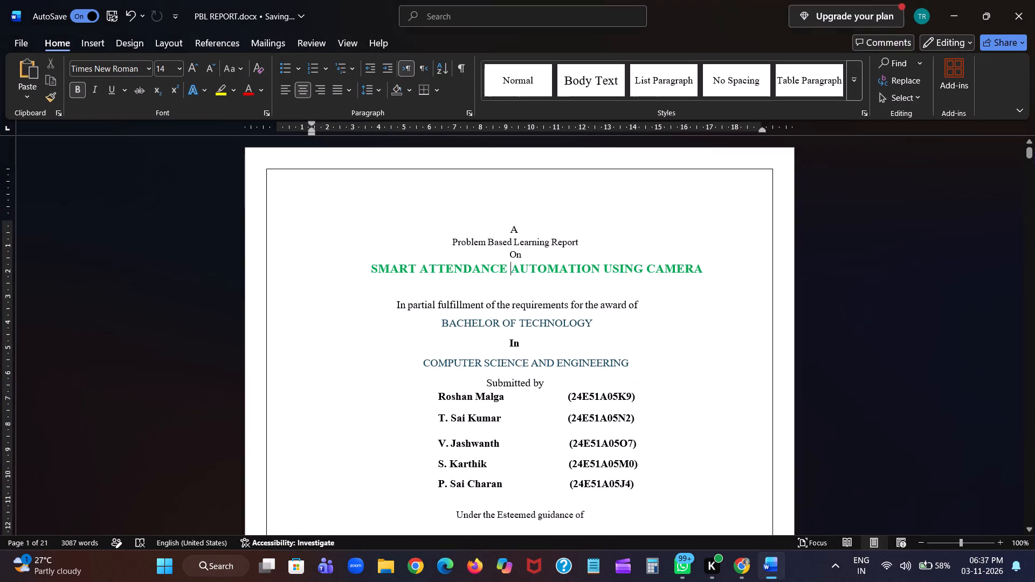
Export the report as PBL REPORT.pdf to the Desktop folder with standard optimization, opening the file after publishing.
left_click(15, 44)
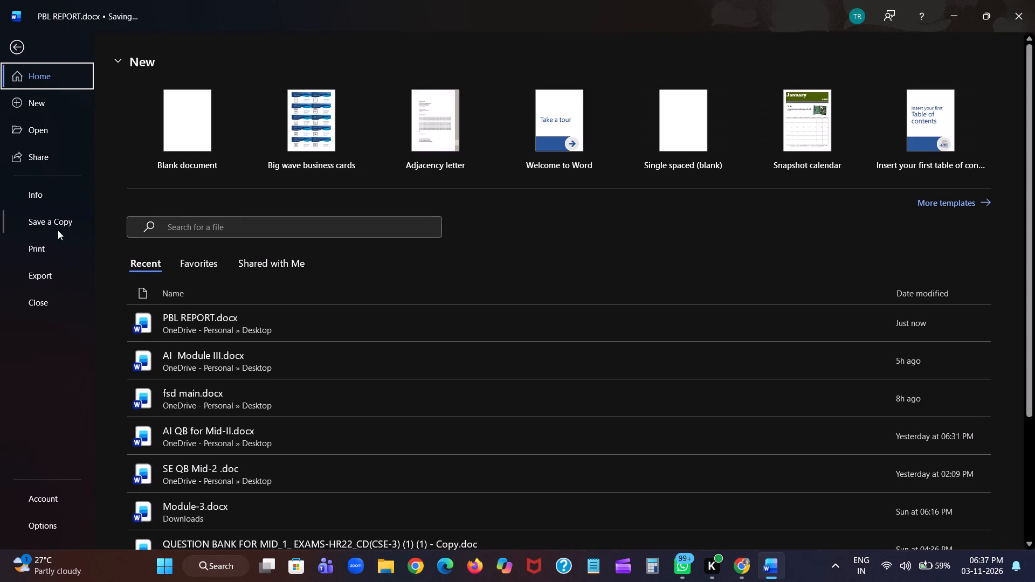
left_click(38, 277)
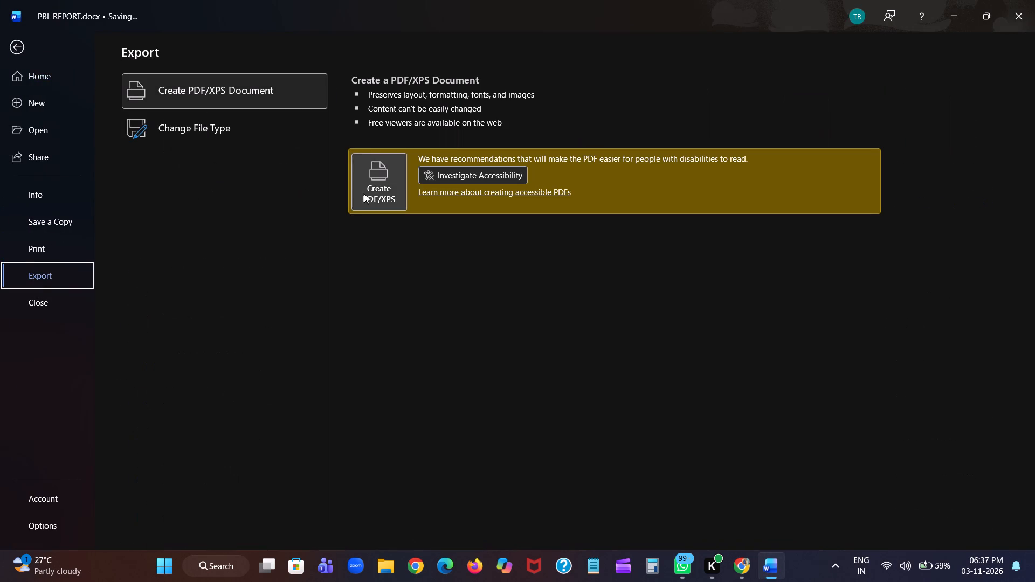
left_click(376, 190)
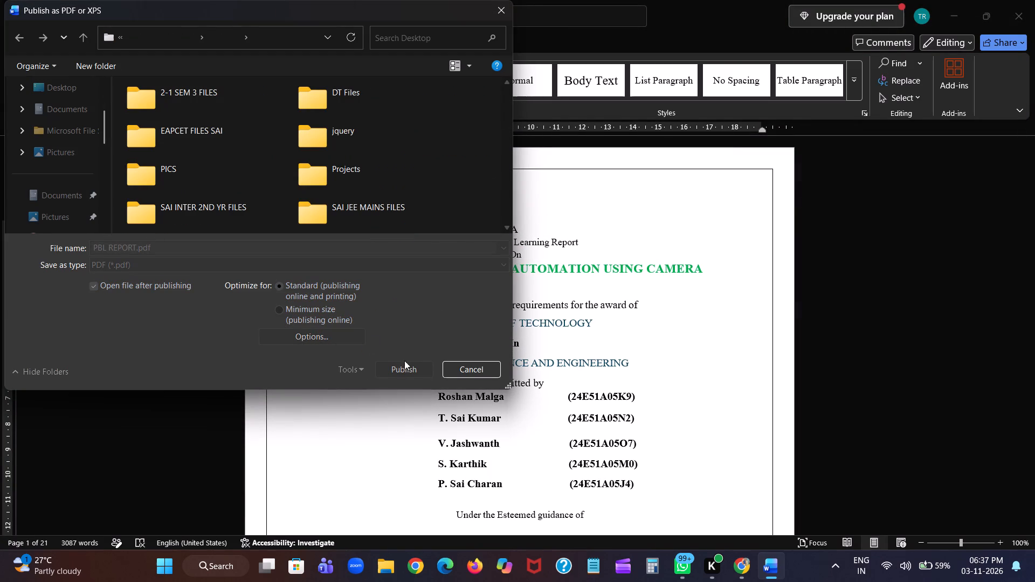
scroll(92, 157, "down", 2)
scroll(68, 133, "up", 1)
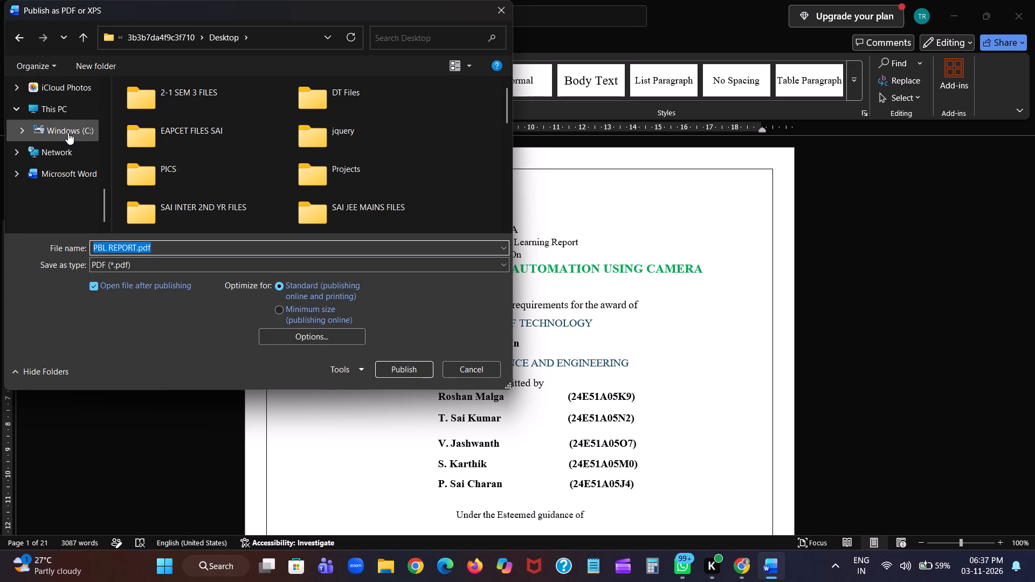
scroll(68, 133, "up", 2)
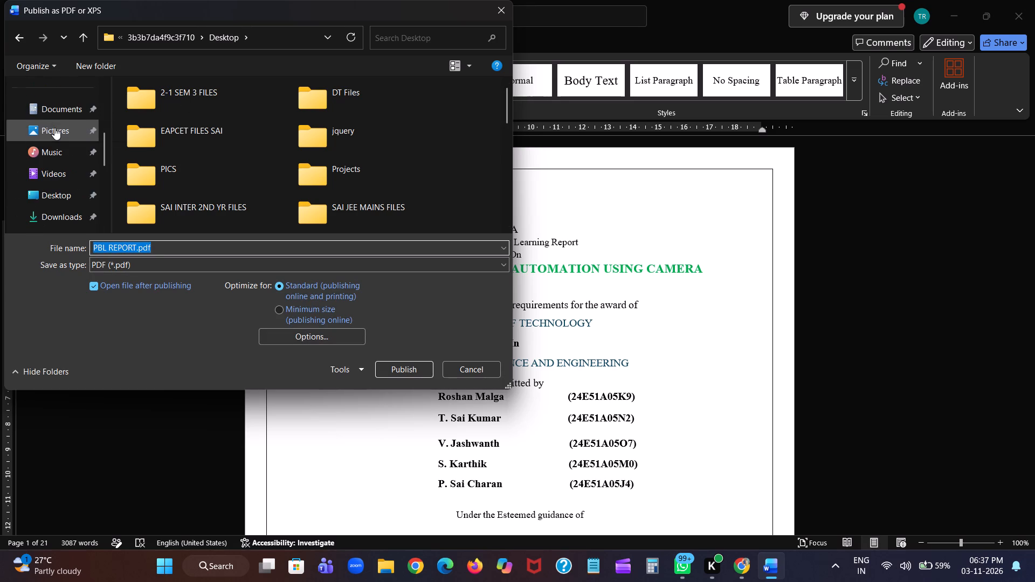
left_click(54, 202)
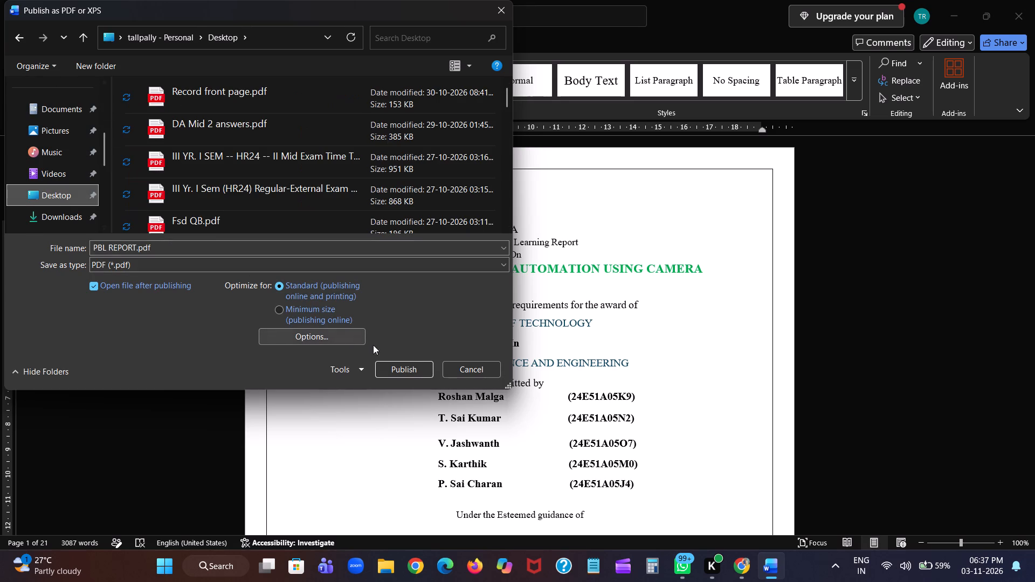
left_click(402, 366)
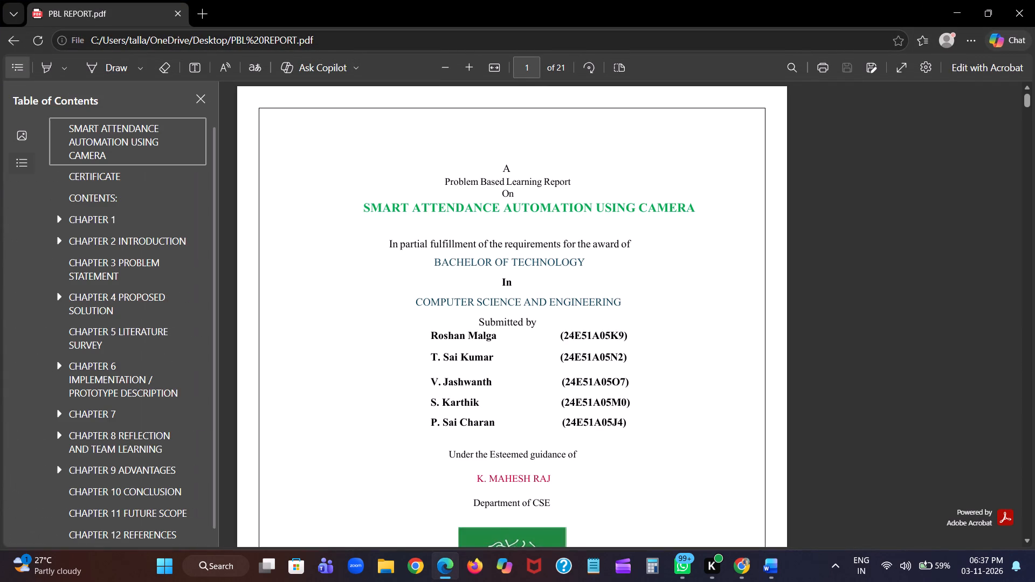
Examine the exported PDF's certificate, declaration, contents and chapter 7 pages in Edge, and close it to return to Word.
scroll(601, 254, "down", 8)
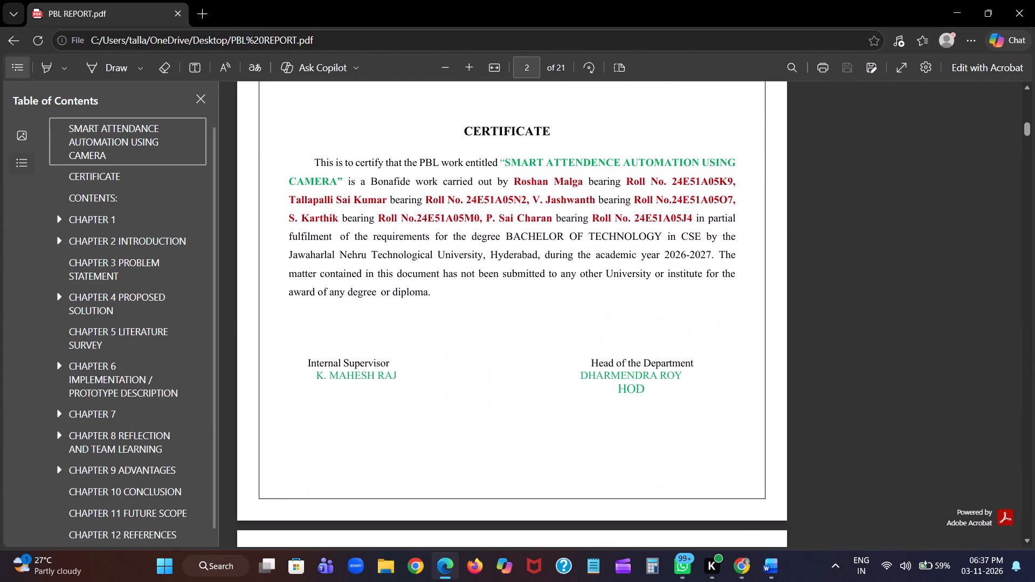
scroll(601, 254, "down", 3)
scroll(601, 254, "up", 2)
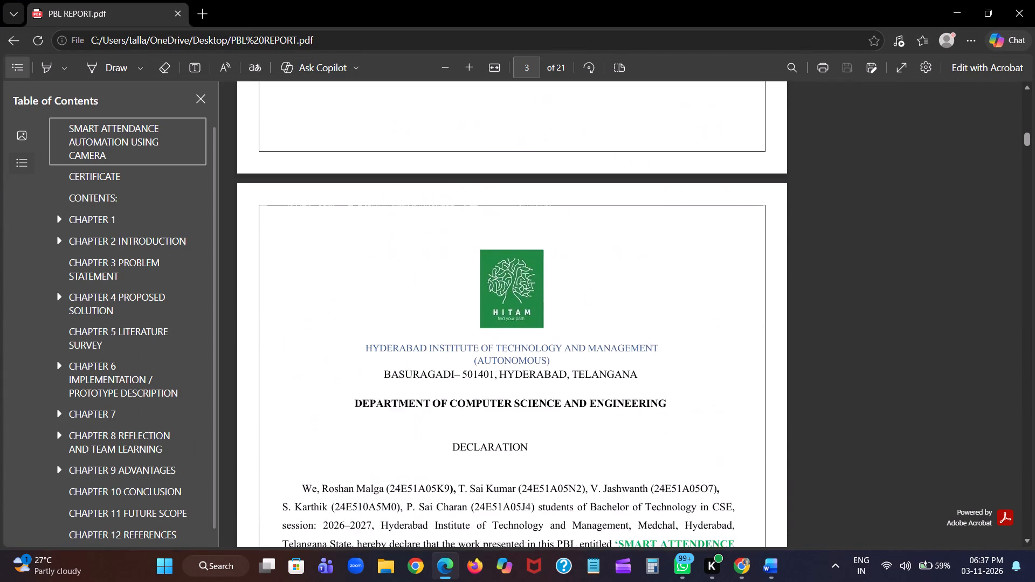
scroll(601, 254, "up", 2)
scroll(601, 254, "down", 6)
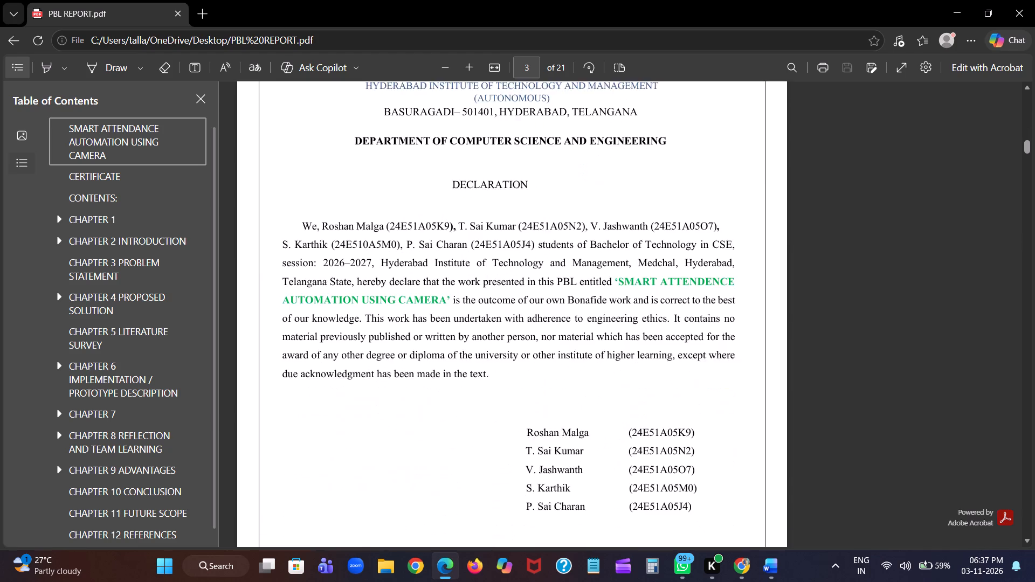
scroll(601, 254, "down", 19)
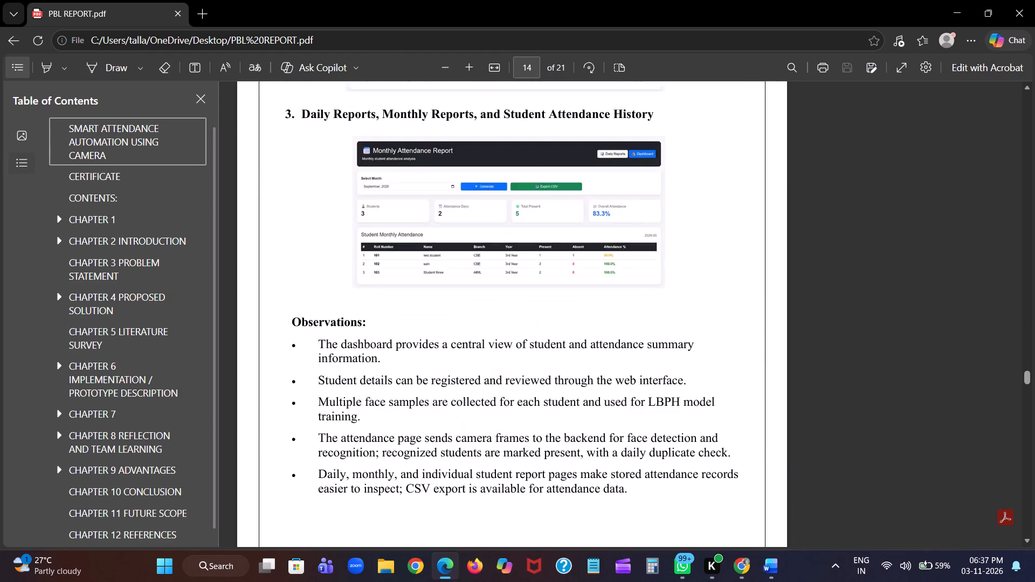
scroll(610, 86, "up", 20)
scroll(610, 86, "up", 3)
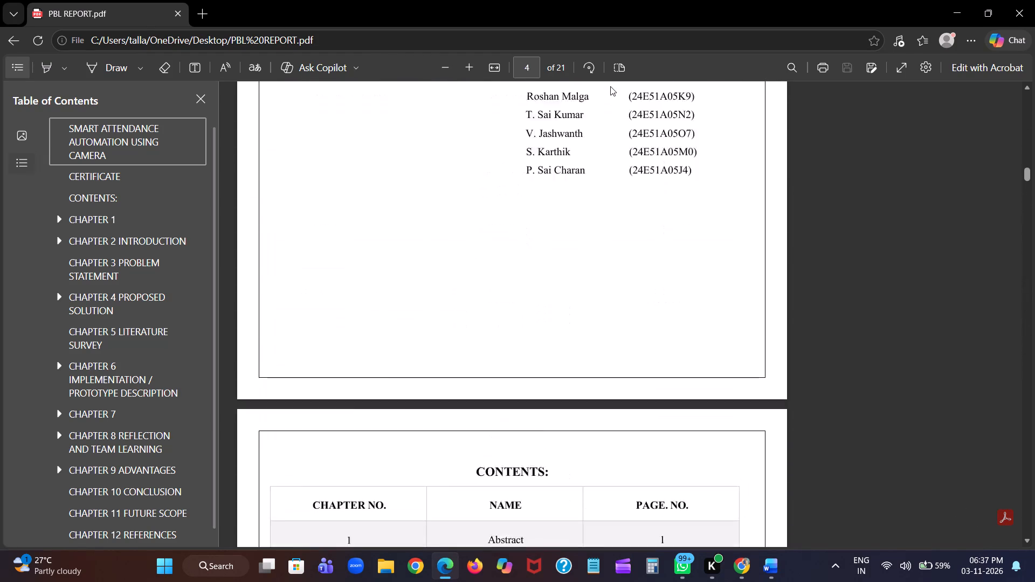
scroll(610, 86, "up", 6)
left_click(1033, 0)
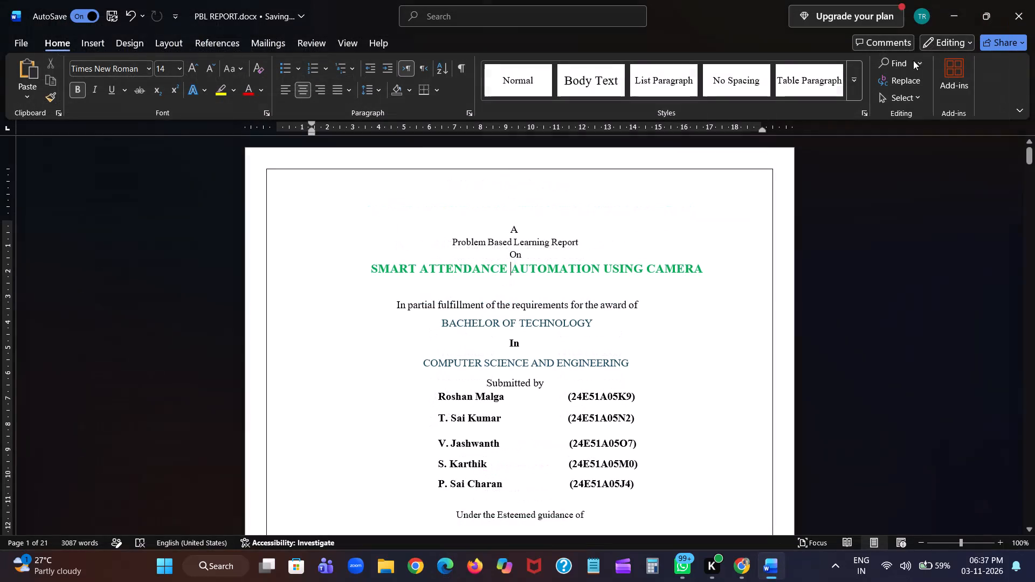
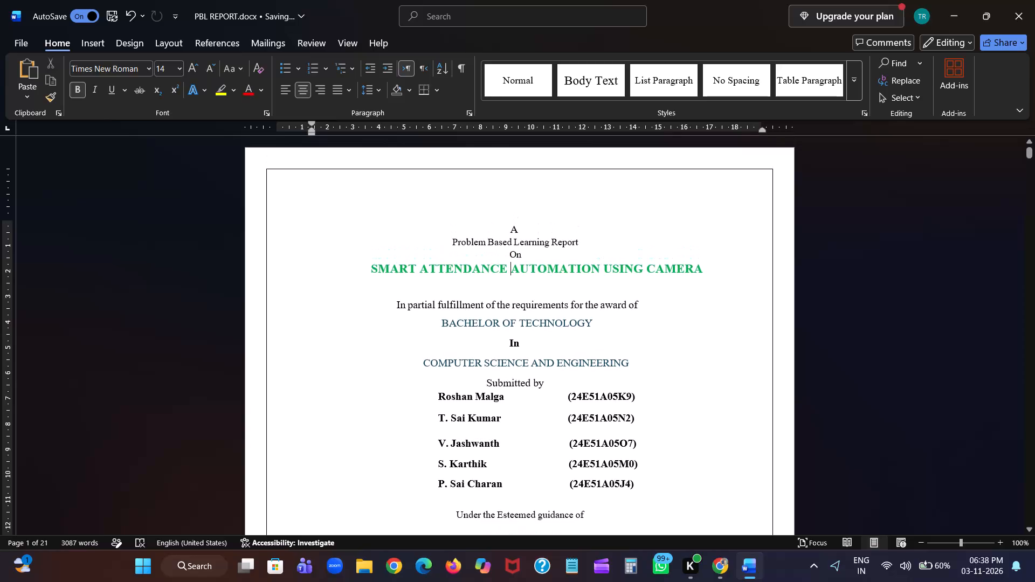
Examine the Word report from the cover page through the acknowledgement and later chapters to the Technologies Used list on the last page.
left_click(499, 309)
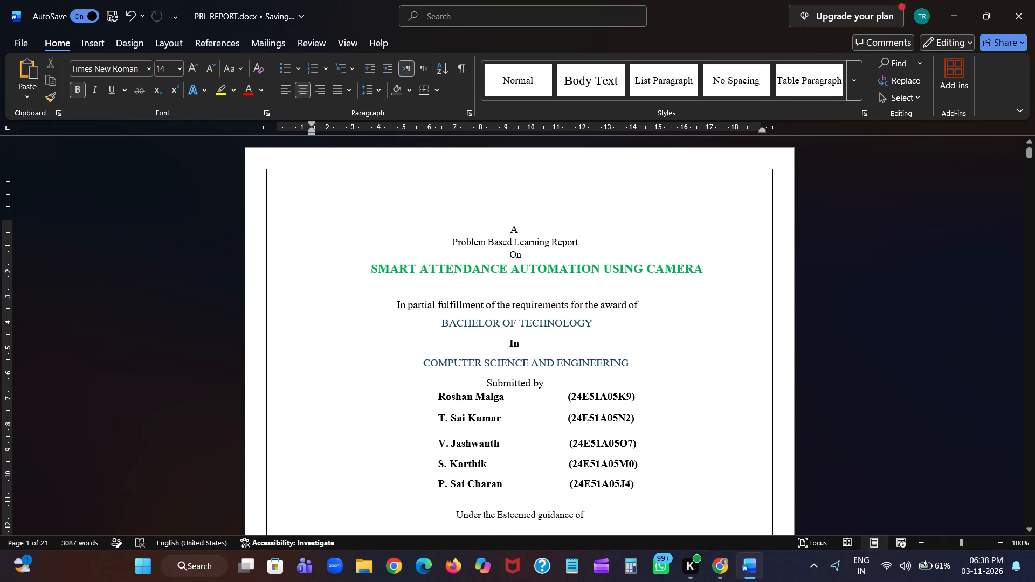
scroll(499, 309, "down", 1)
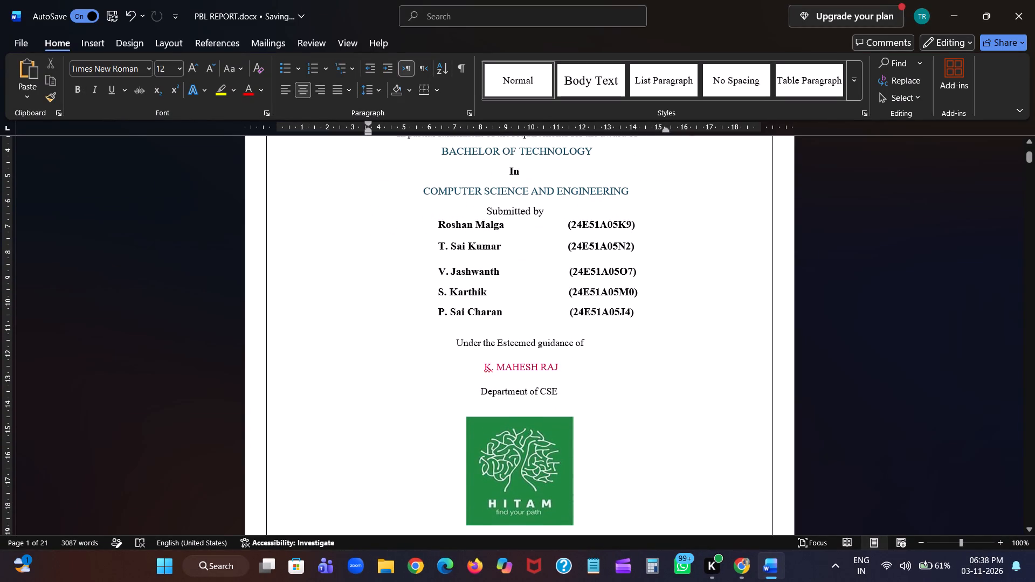
scroll(543, 369, "down", 3)
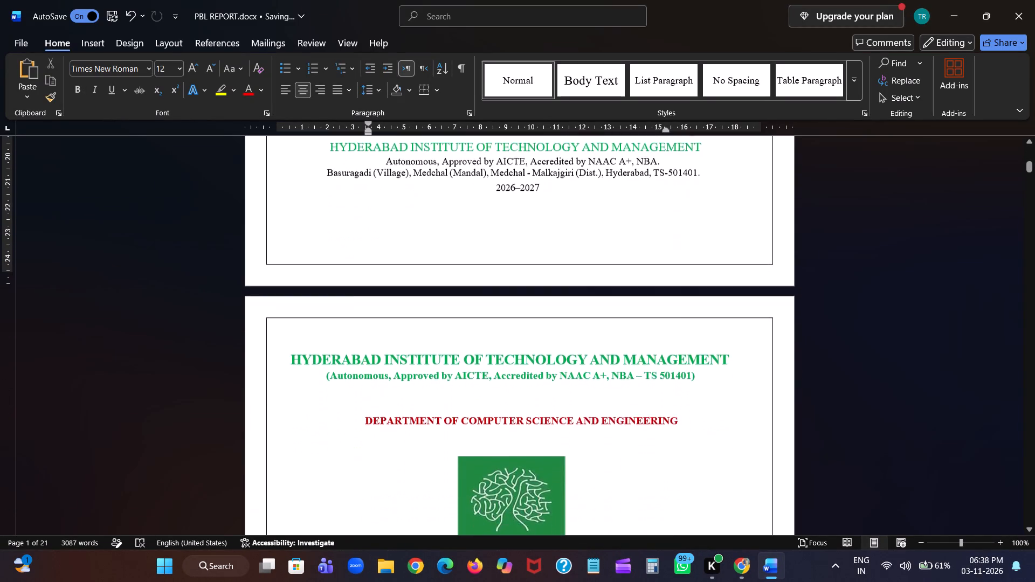
scroll(543, 369, "down", 3)
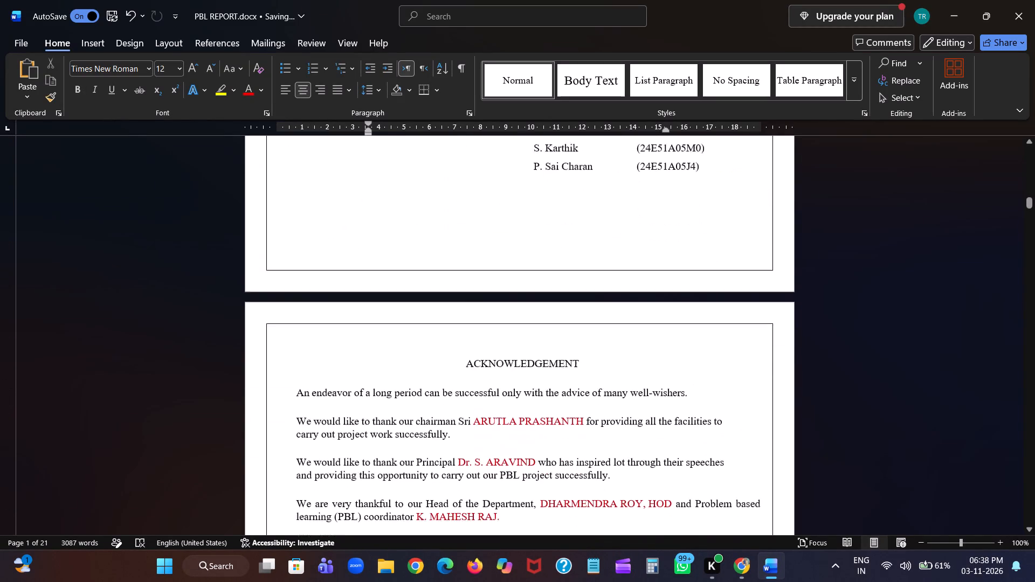
scroll(543, 369, "down", 4)
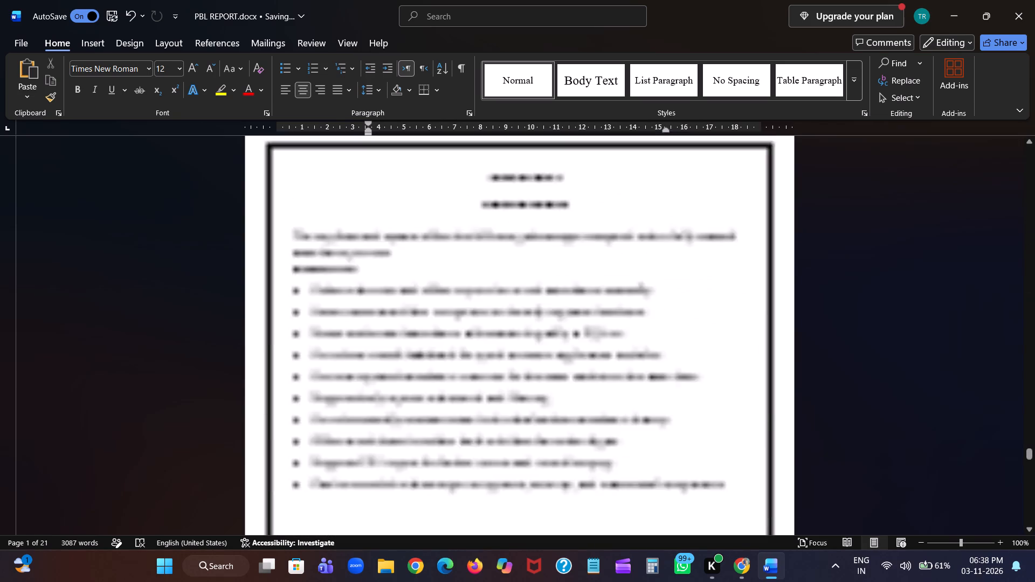
scroll(543, 369, "down", 4)
scroll(543, 369, "up", 1)
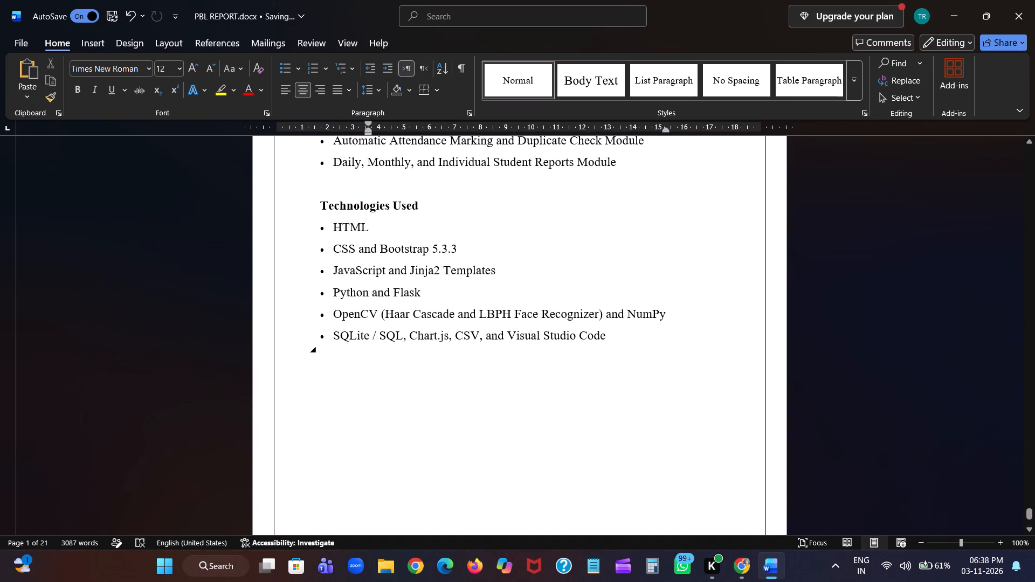
Save the PBL REPORT document with the cursor placed below the Technologies Used list.
left_click(595, 349)
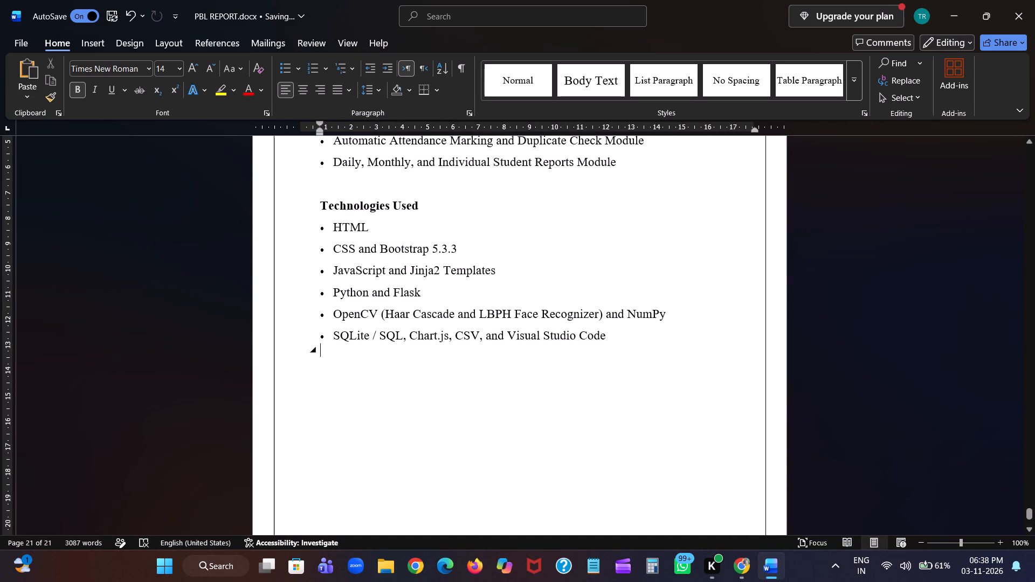
key("ctrl+s")
scroll(595, 349, "up", 1)
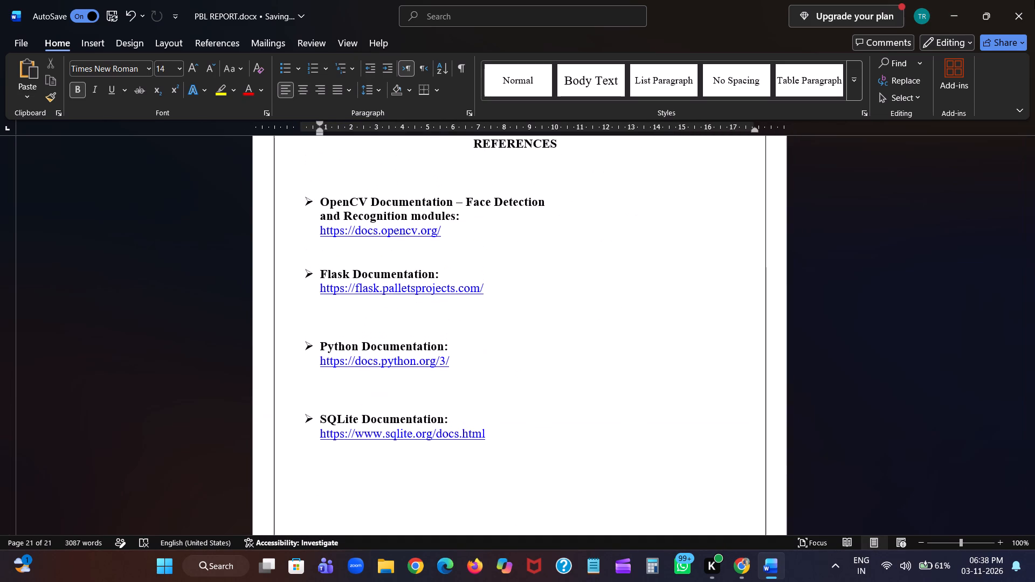